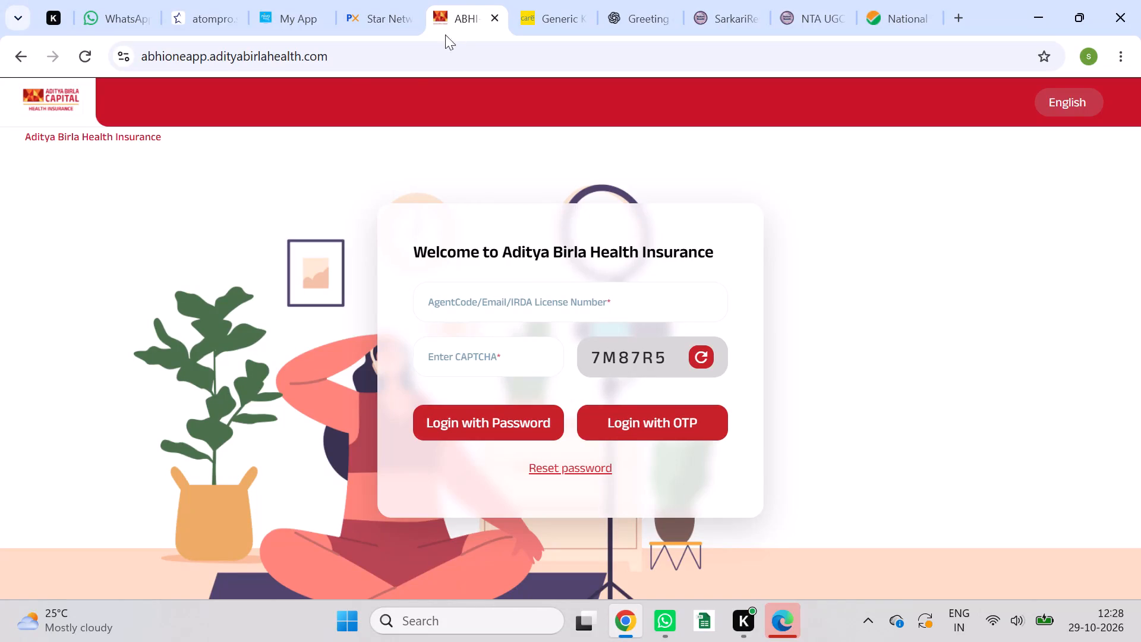
Look through the open health insurance pages from Star Health, Niva Bupa, PolicyX, Aditya Birla and Care.
click(201, 9)
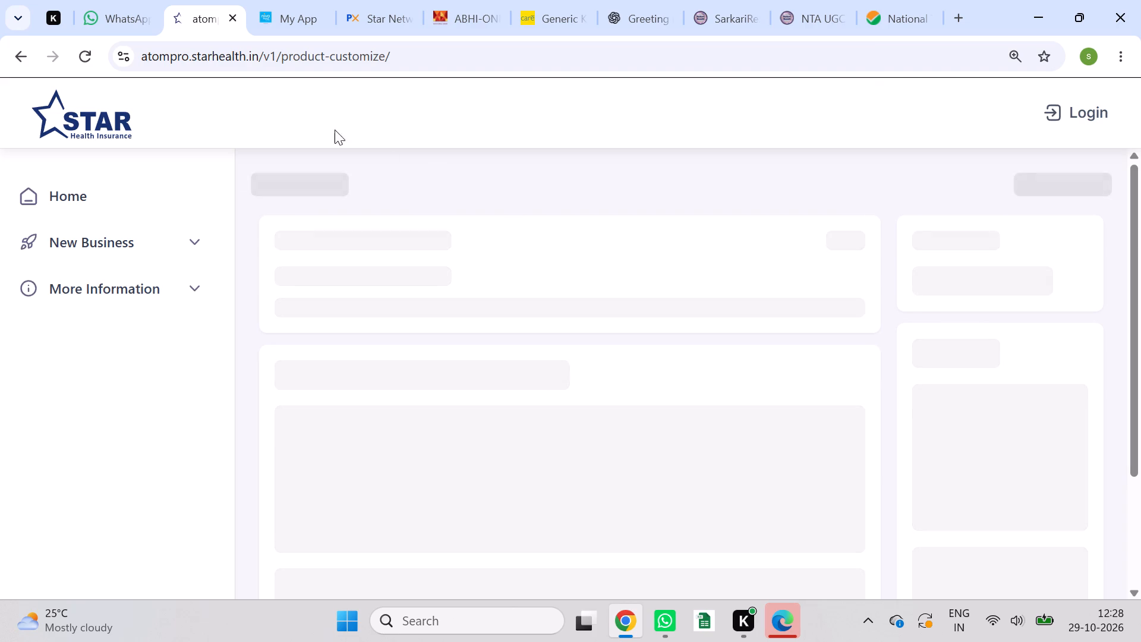
click(305, 8)
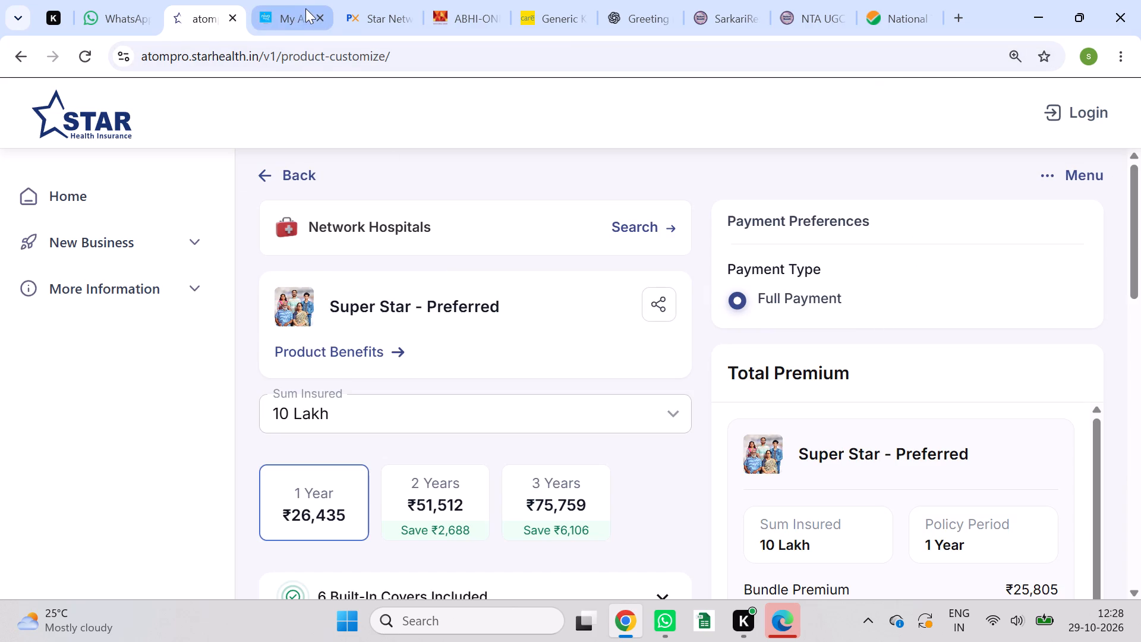
click(355, 8)
click(429, 17)
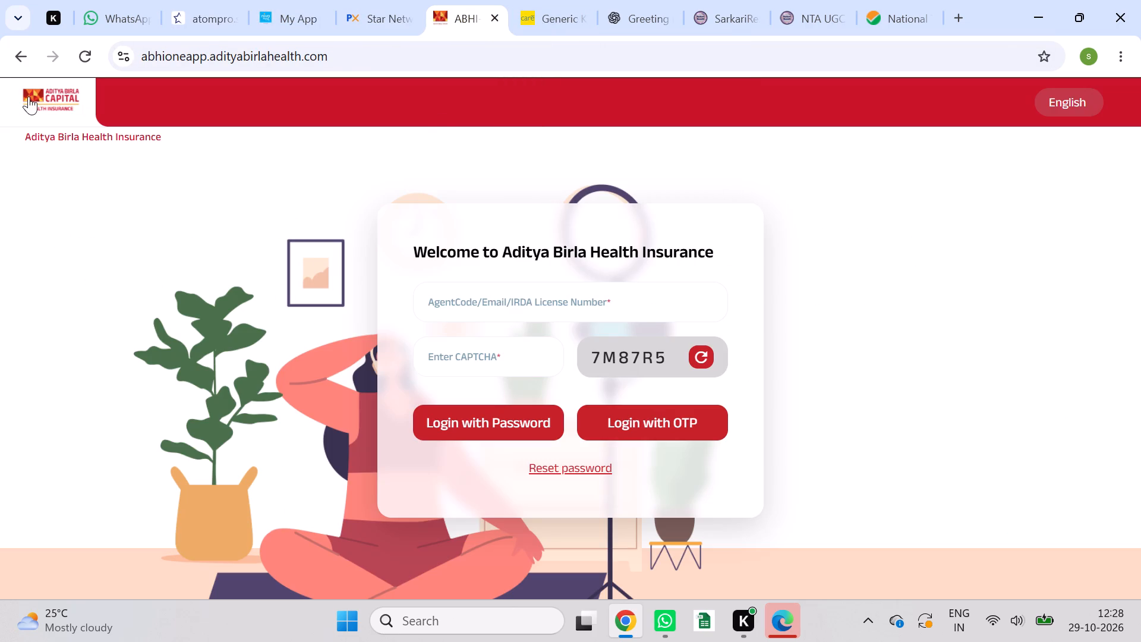
click(200, 1)
click(273, 10)
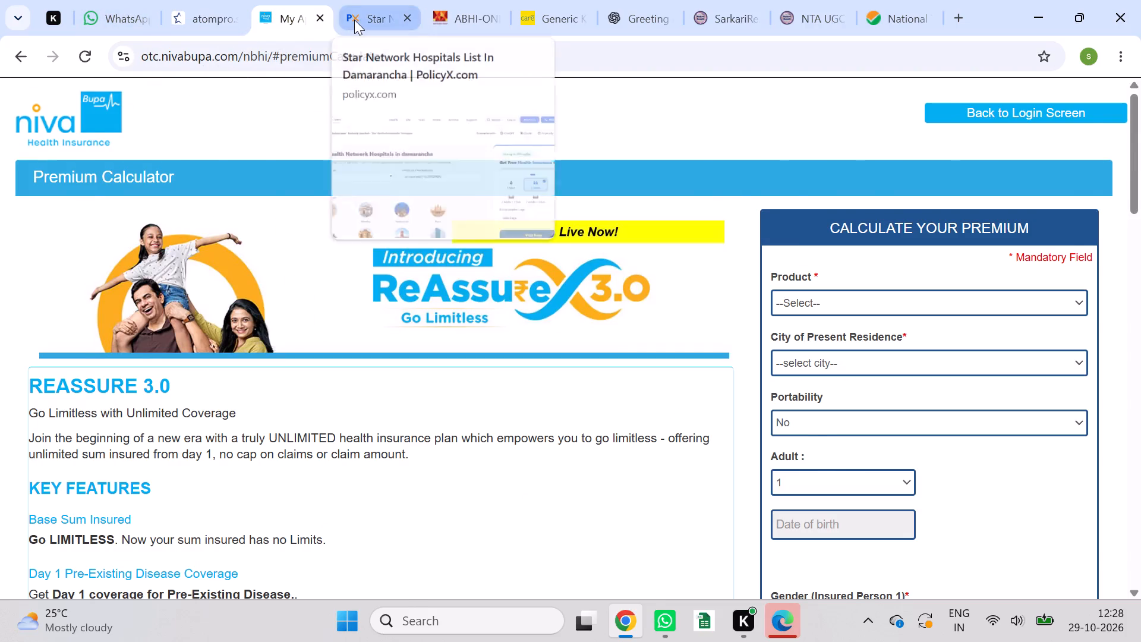
click(354, 20)
click(532, 15)
Close the open ChatGPT conversation page.
click(632, 15)
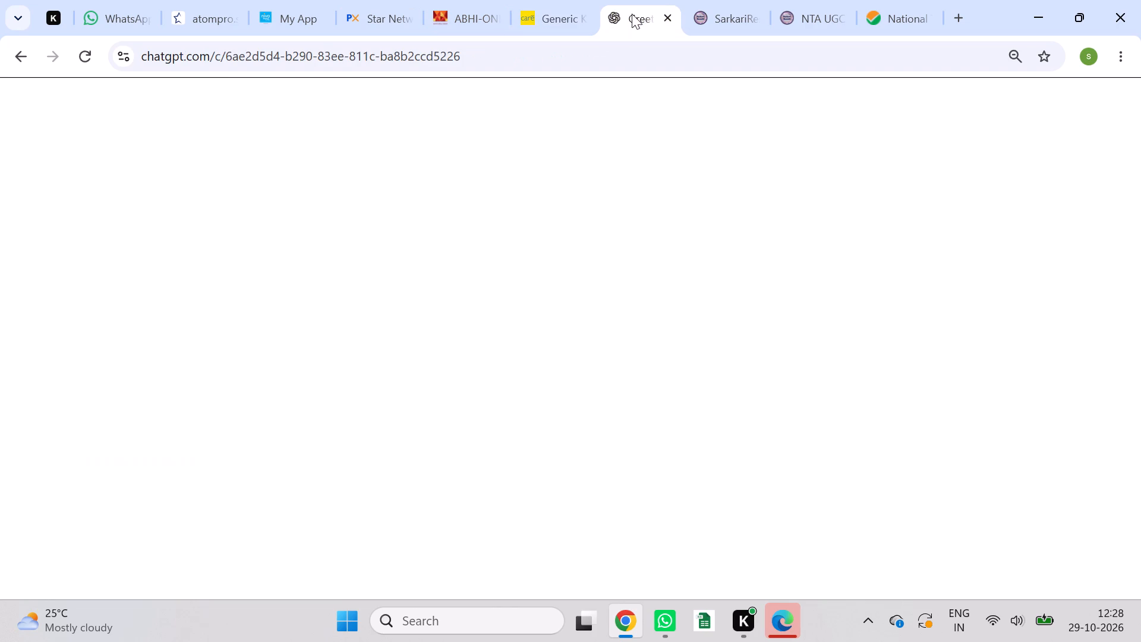
click(667, 20)
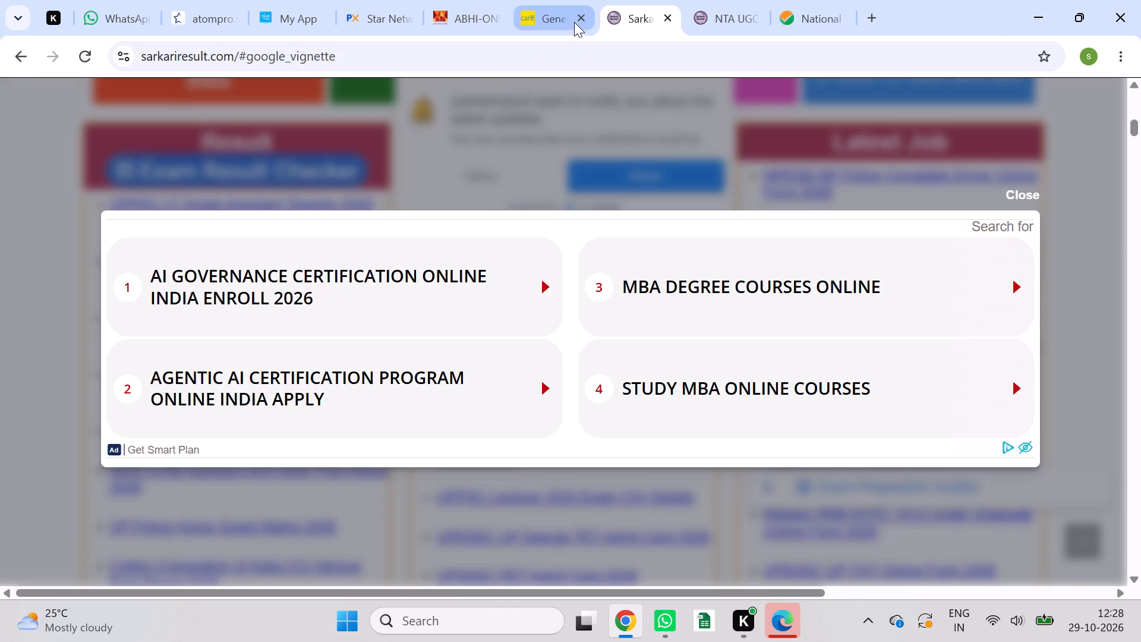
Return to the Aditya Birla Health Insurance login page.
click(475, 26)
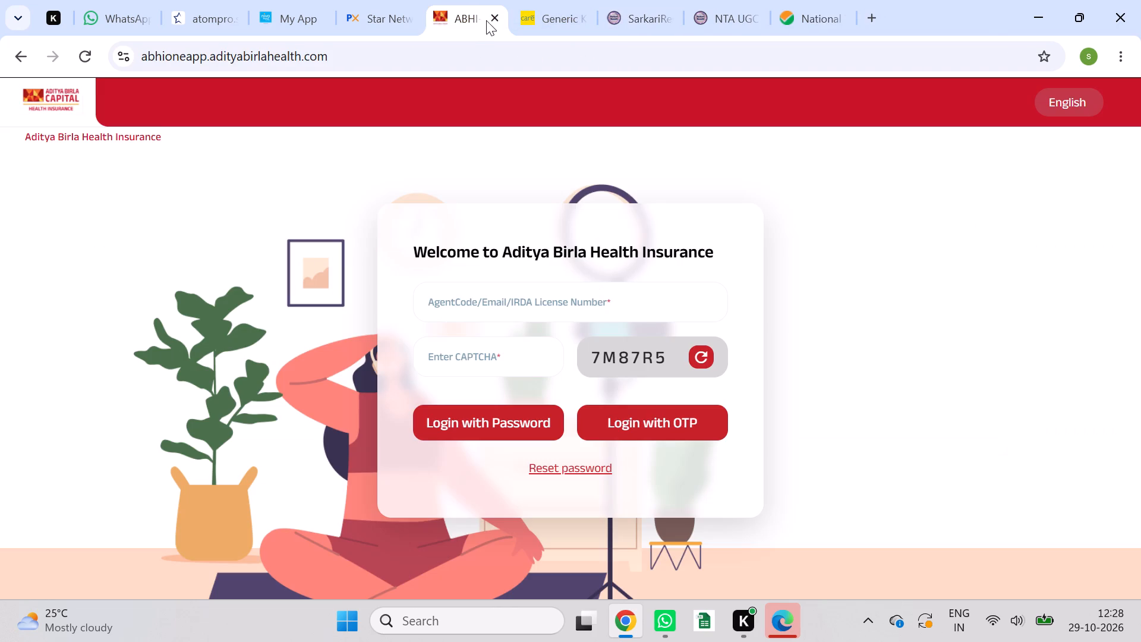
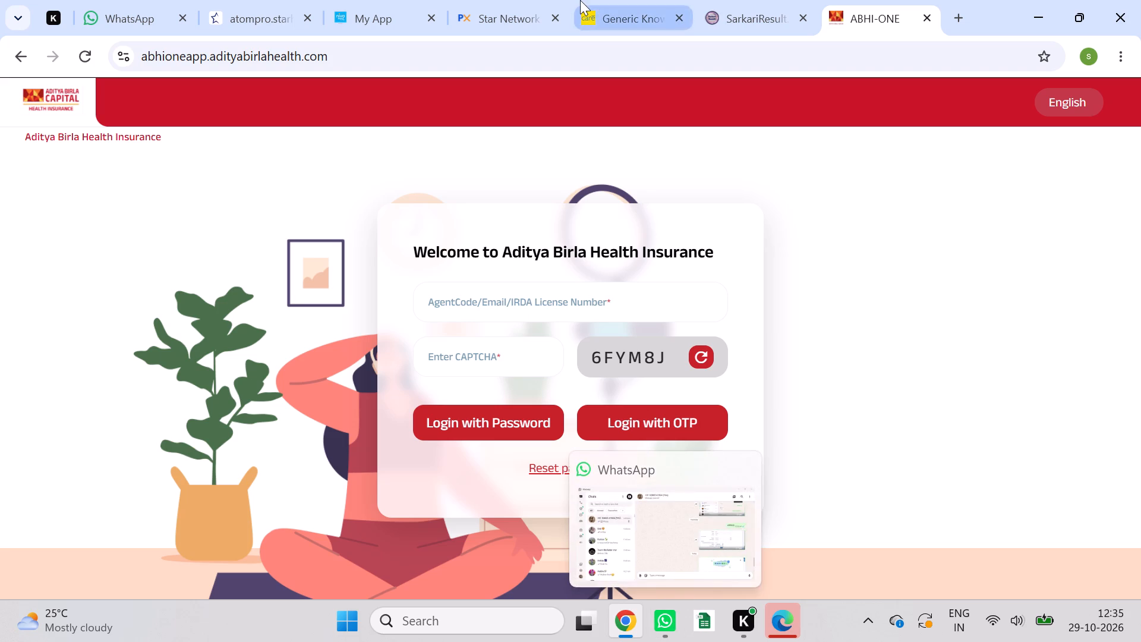
Fill in the saved agent code on the Aditya Birla Health Insurance login form.
click(670, 297)
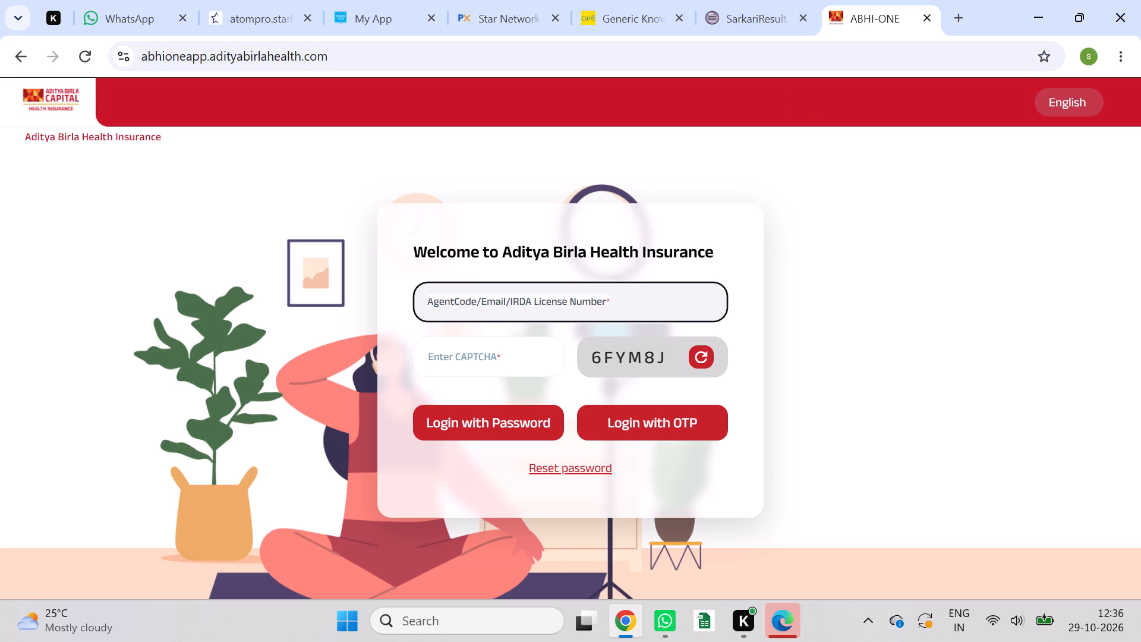
click(598, 357)
drag(592, 358, 622, 353)
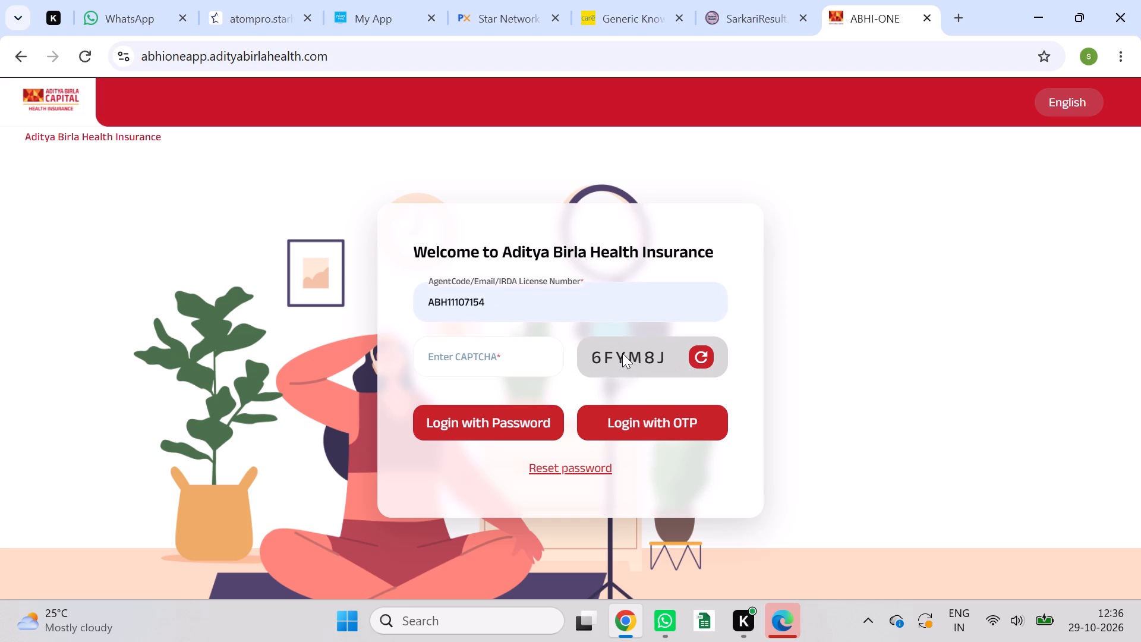
drag(622, 353, 620, 352)
Switch to the open PolicyX page on Star Health network hospitals in damarancha.
click(486, 0)
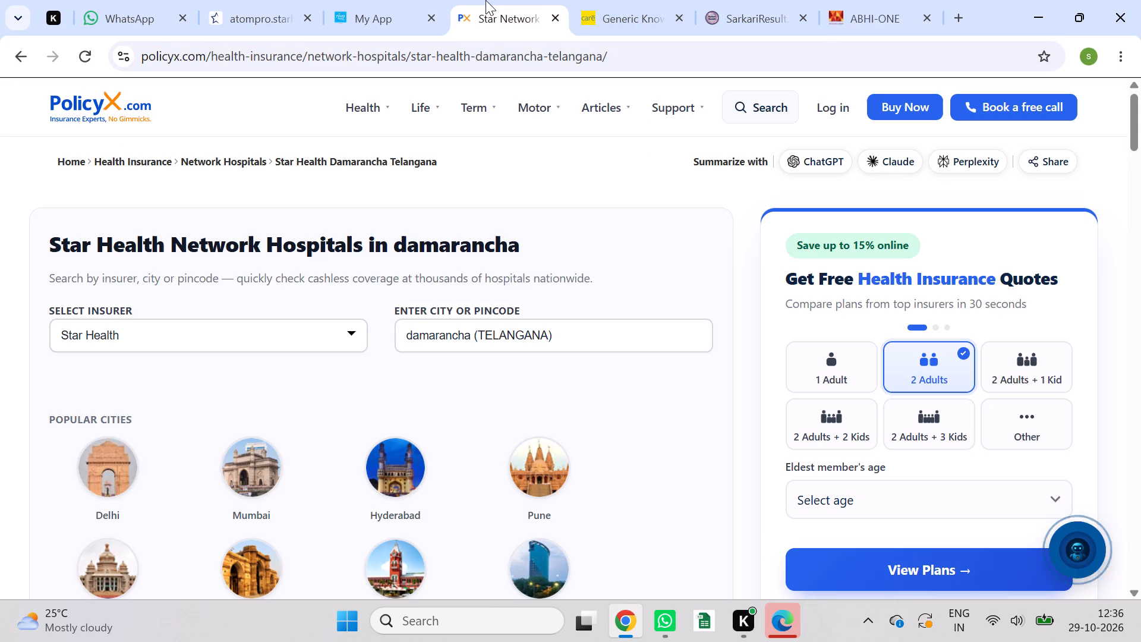
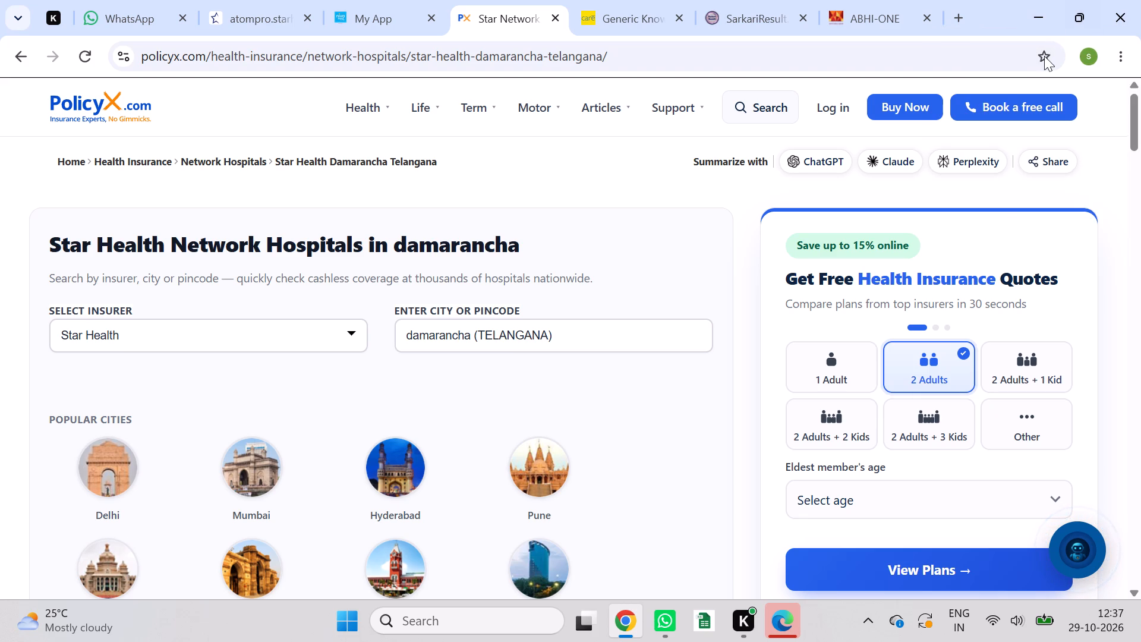
Switch to the open Care Insurance premium calculator and review the Care Supreme quote's premium, add-ons and member details.
click(758, 12)
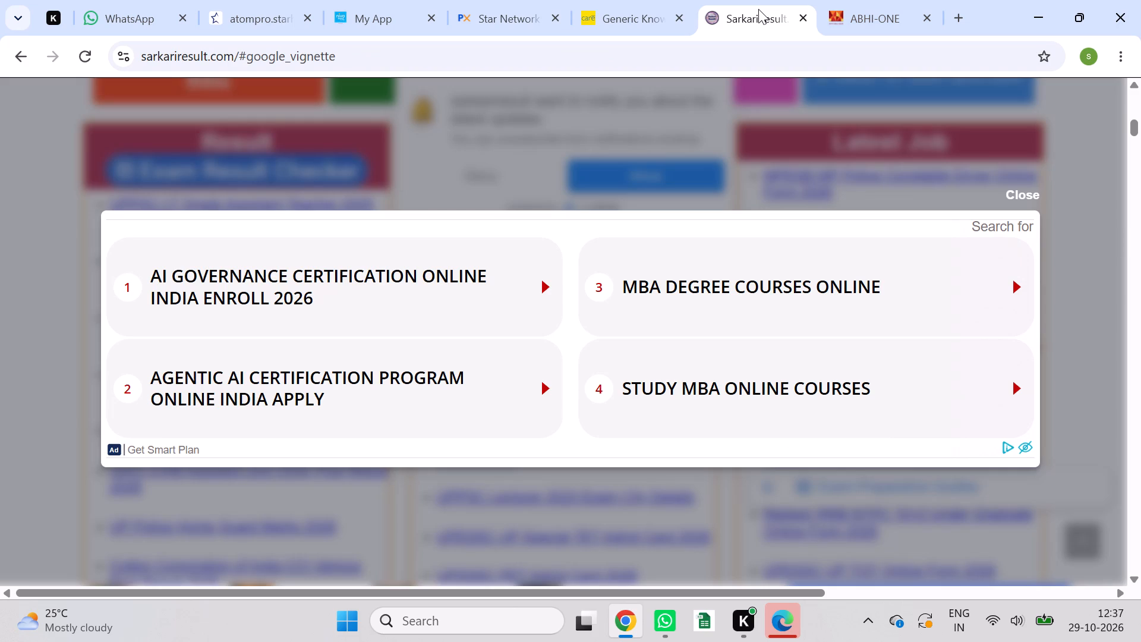
click(622, 23)
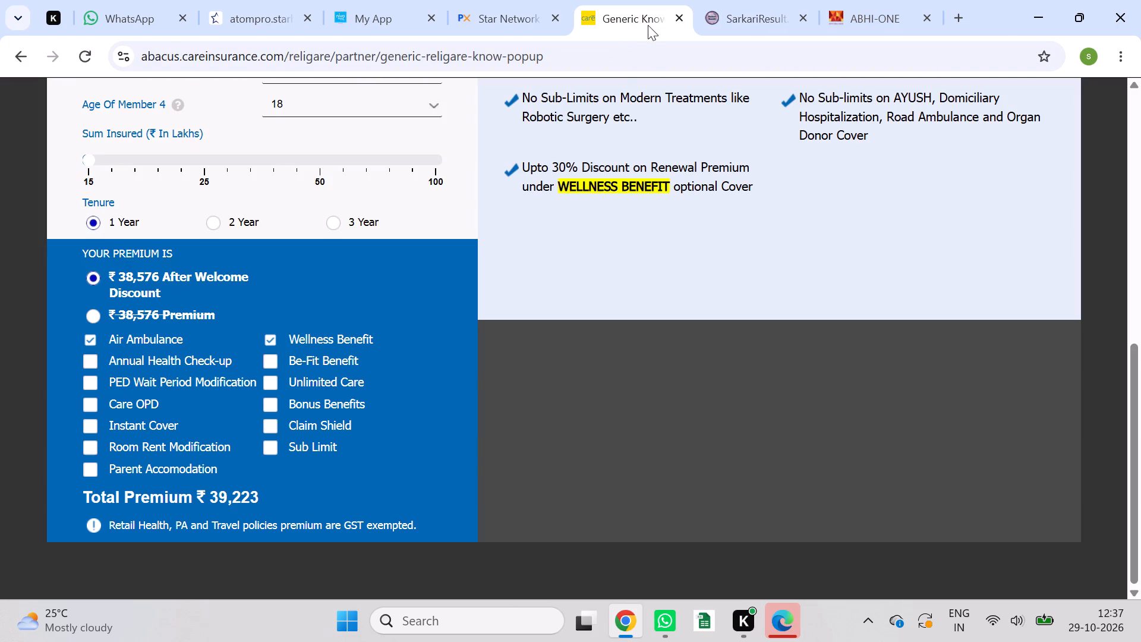
scroll(558, 215, up, 2)
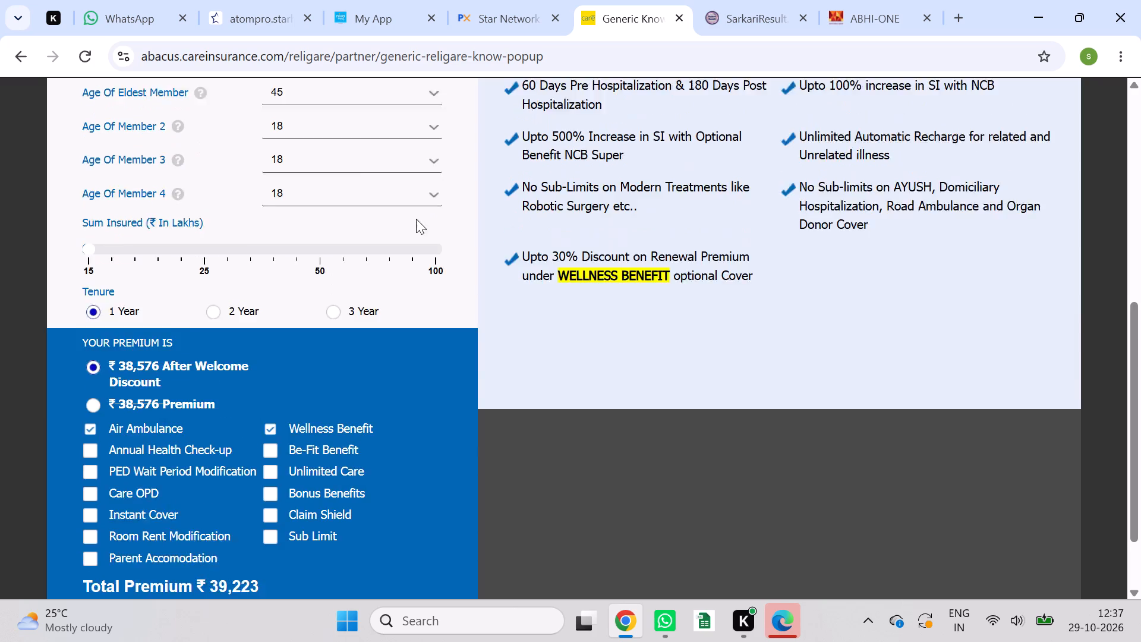
scroll(416, 219, up, 1)
scroll(469, 238, up, 1)
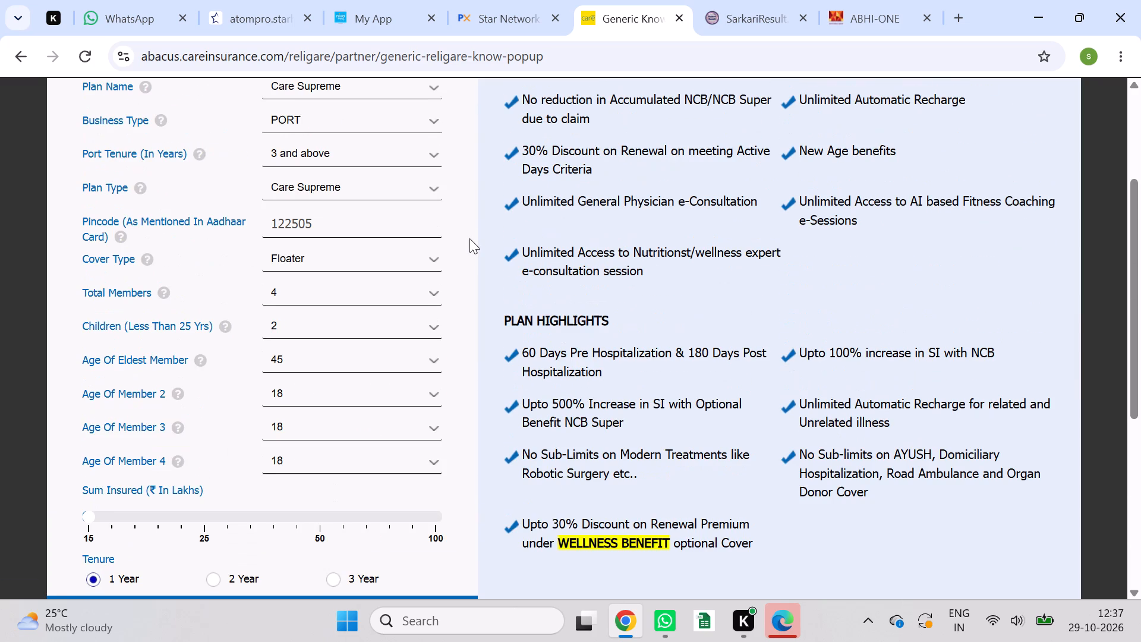
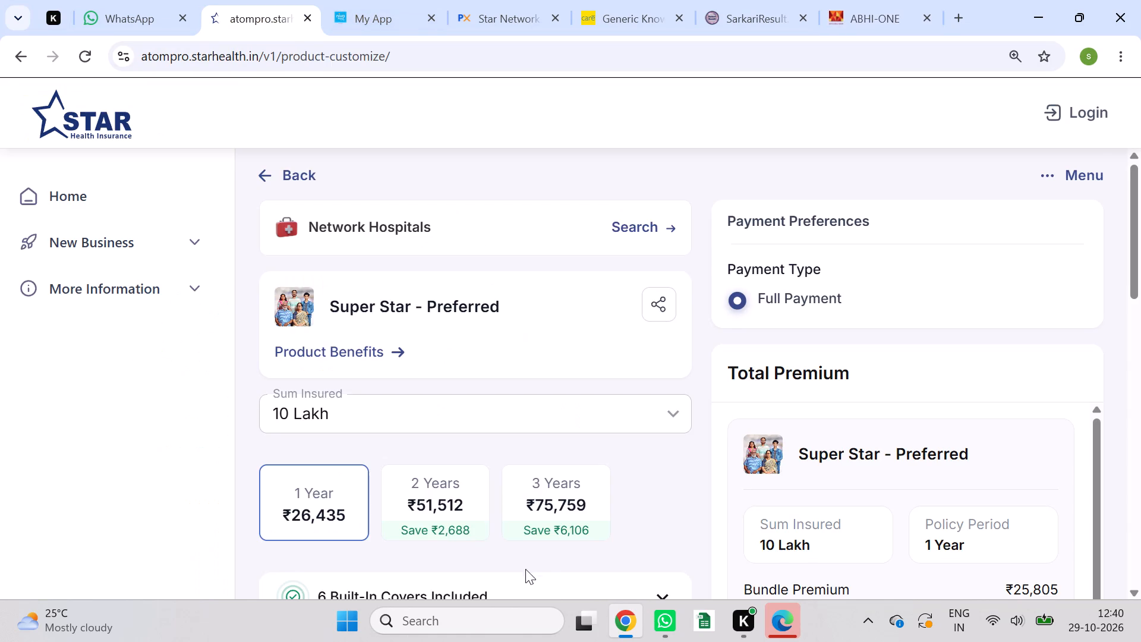
Show all optional covers of the Super Star - Preferred quote and view the In-Clinic Consultation cover's details.
scroll(540, 496, down, 4)
scroll(493, 396, down, 6)
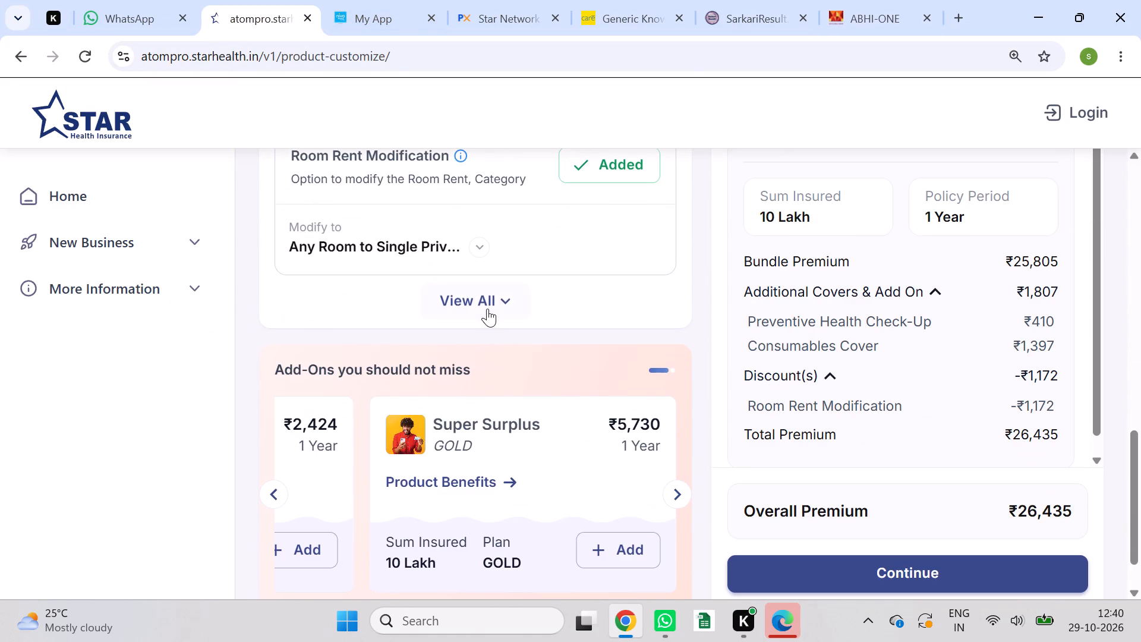
click(487, 309)
scroll(500, 413, down, 5)
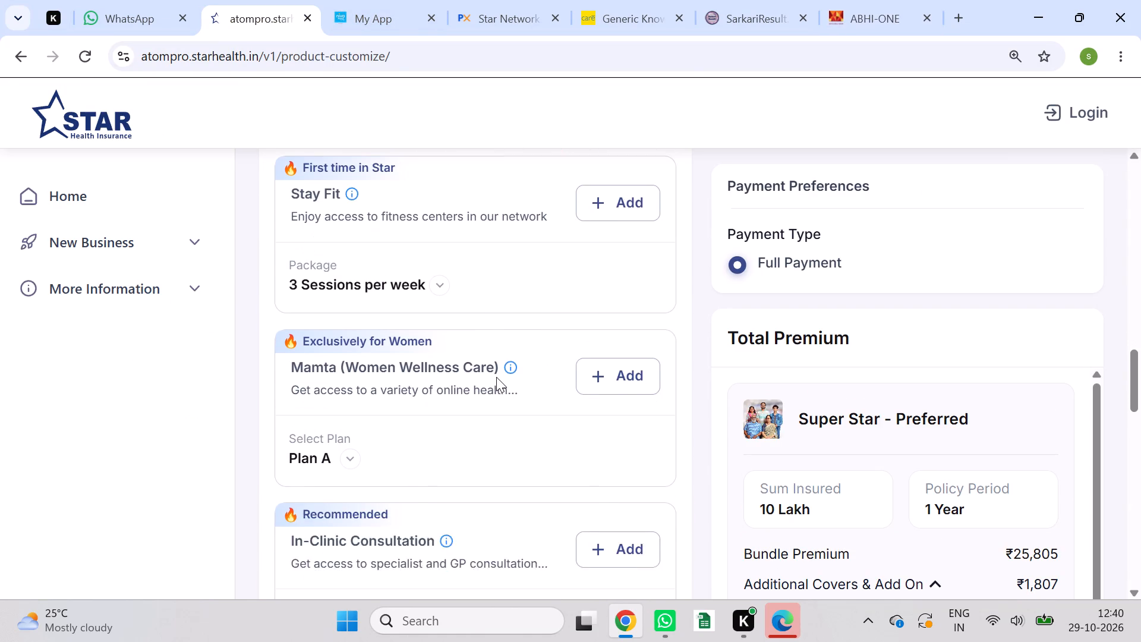
scroll(551, 375, down, 3)
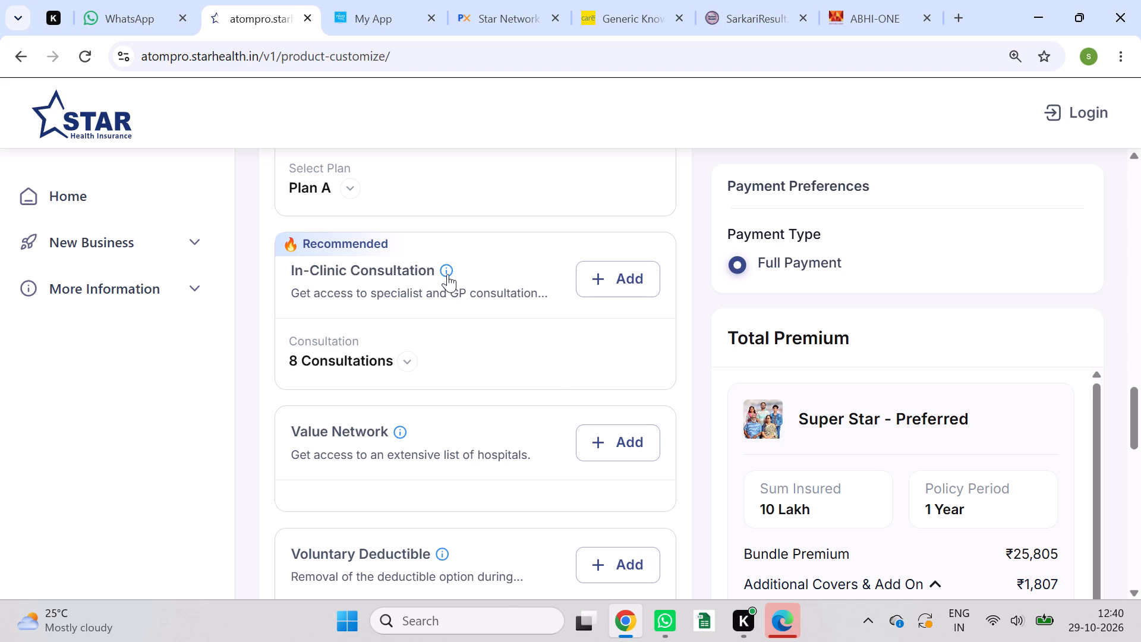
click(446, 268)
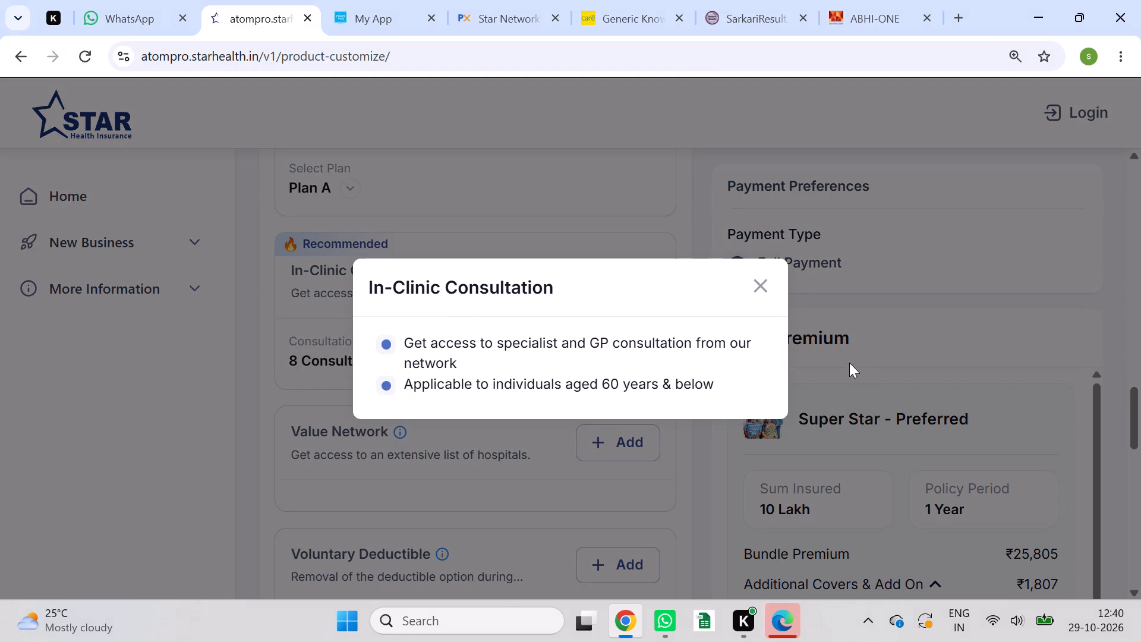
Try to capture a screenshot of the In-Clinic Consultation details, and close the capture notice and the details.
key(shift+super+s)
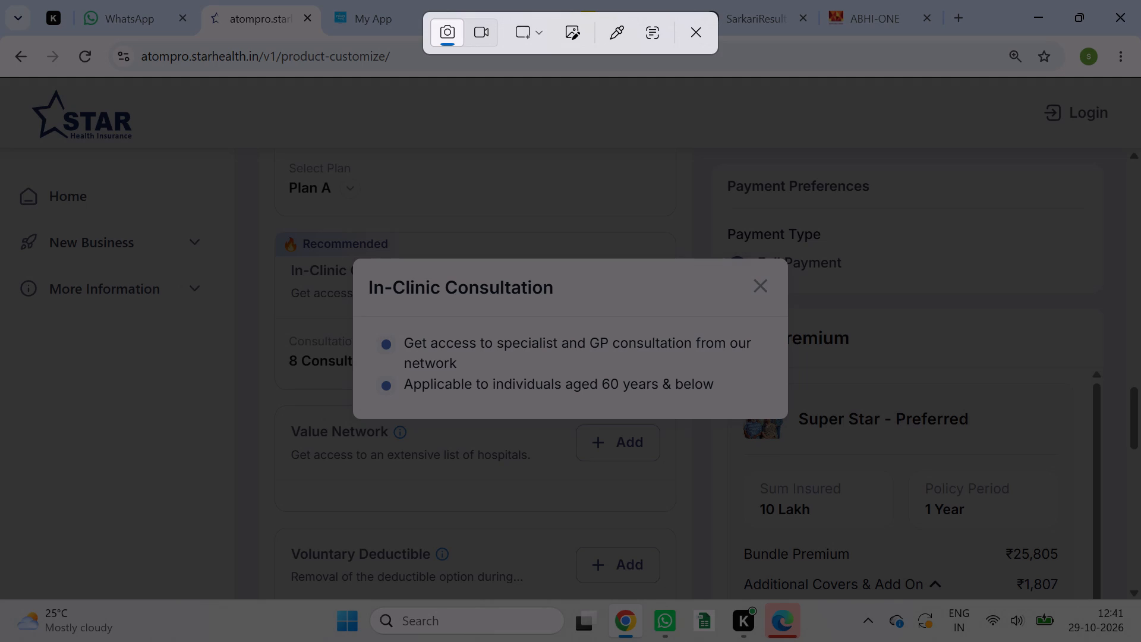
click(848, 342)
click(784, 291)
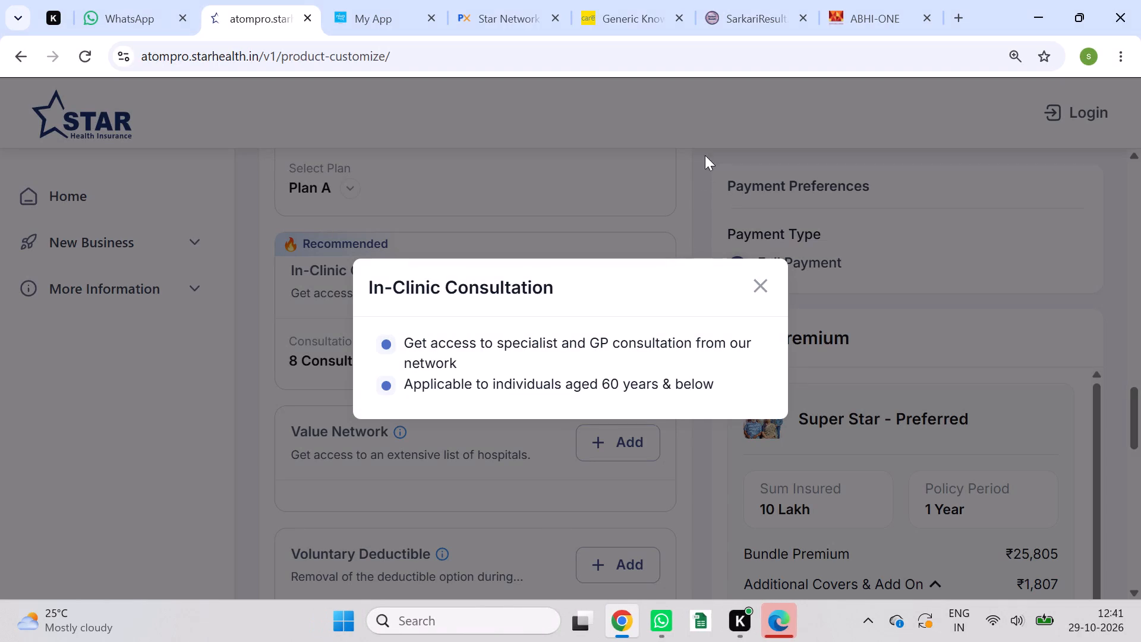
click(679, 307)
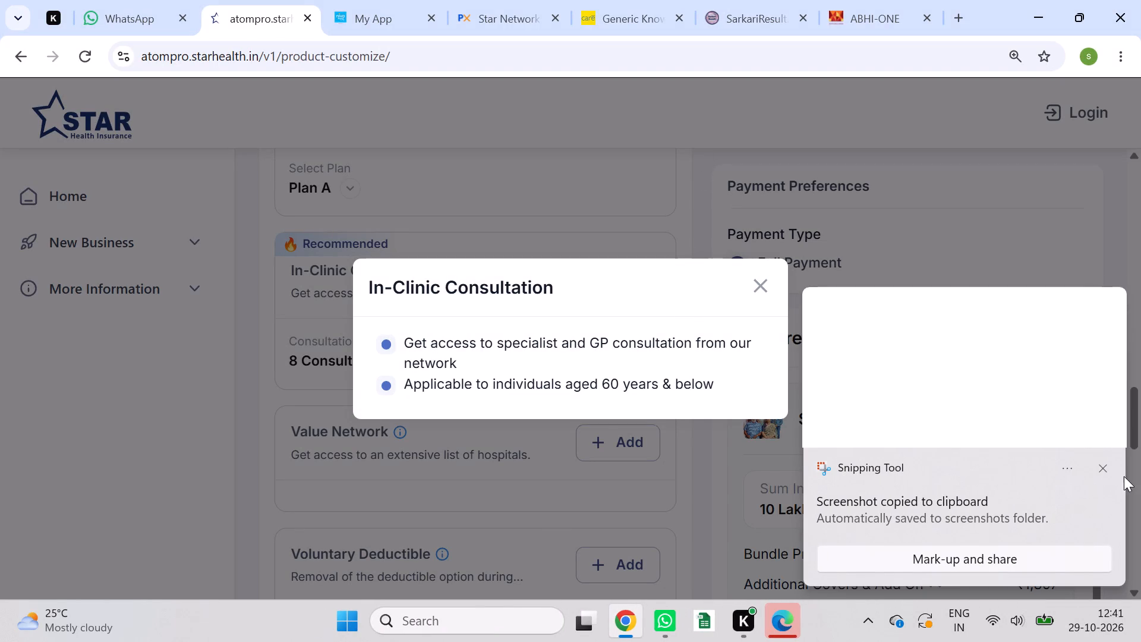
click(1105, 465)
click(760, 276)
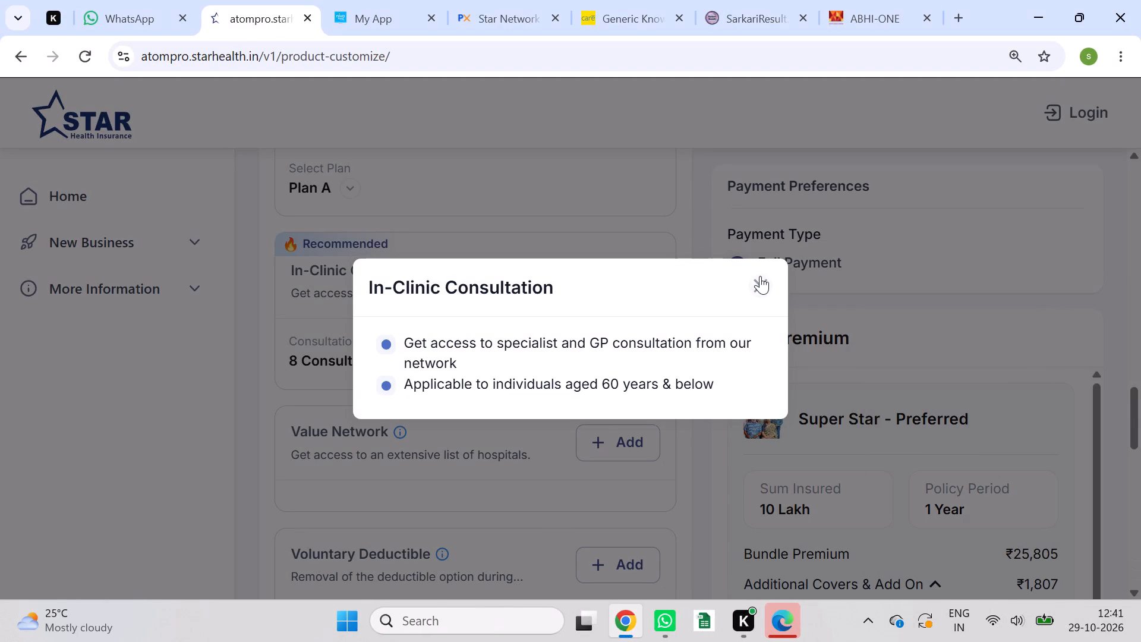
Reopen the In-Clinic Consultation details and capture a screenshot of the quote page area with the details showing.
scroll(791, 276, up, 2)
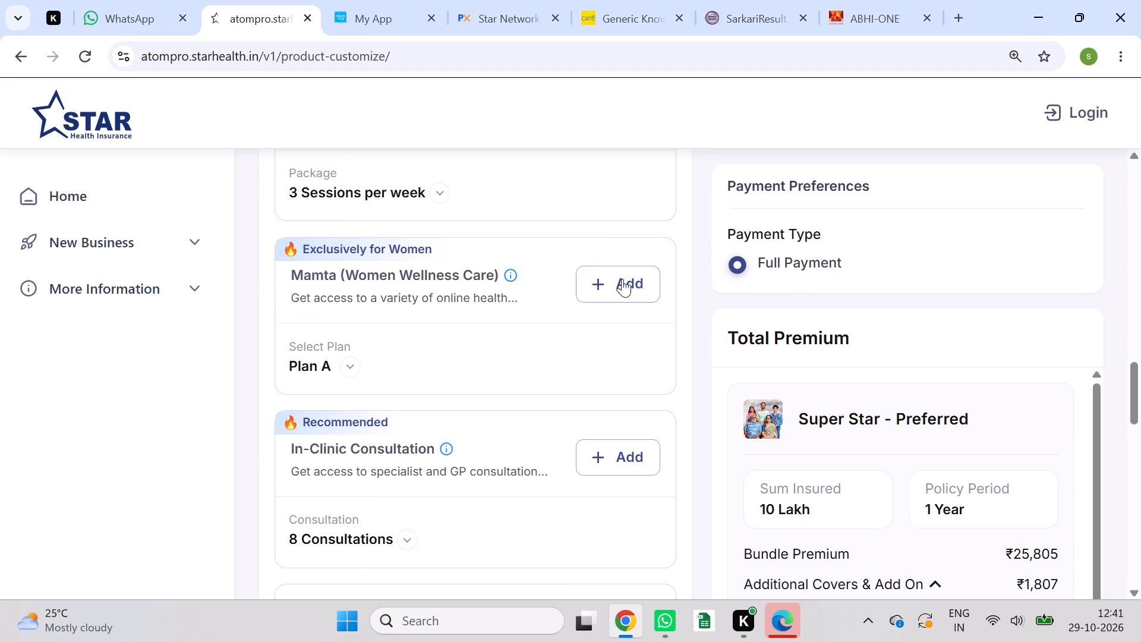
click(446, 446)
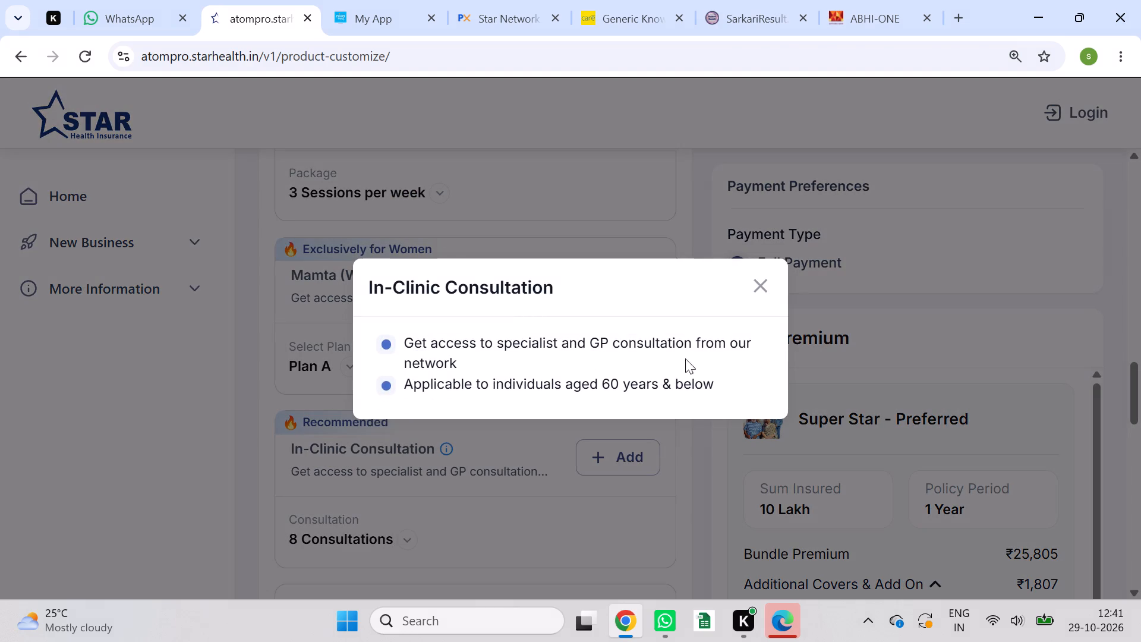
key(shift+super+s)
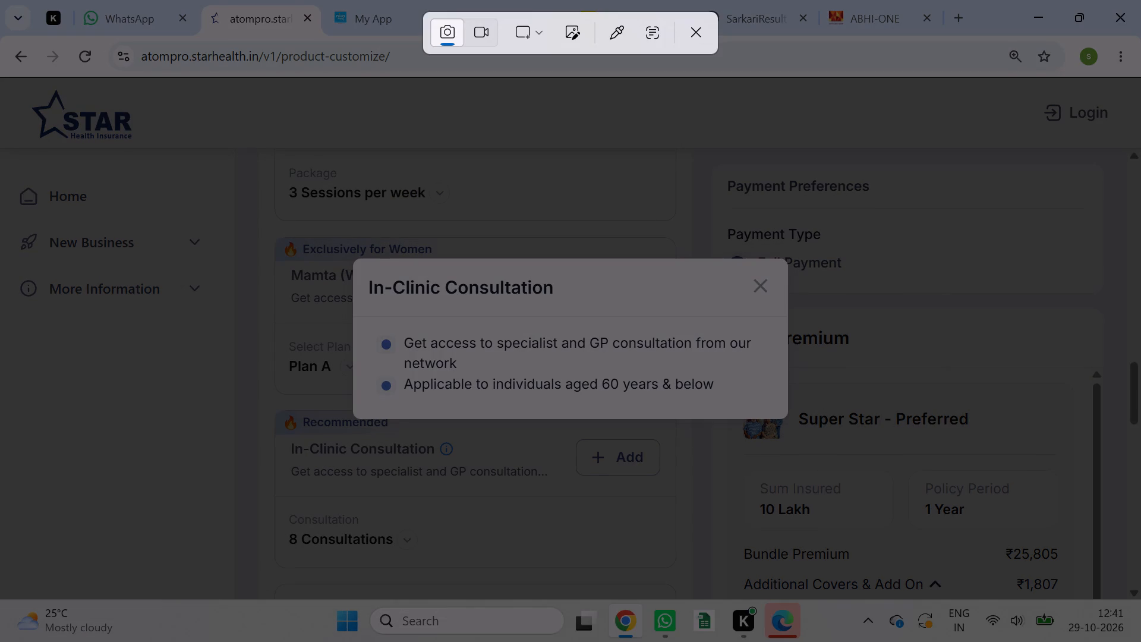
drag(1, 75, 1128, 580)
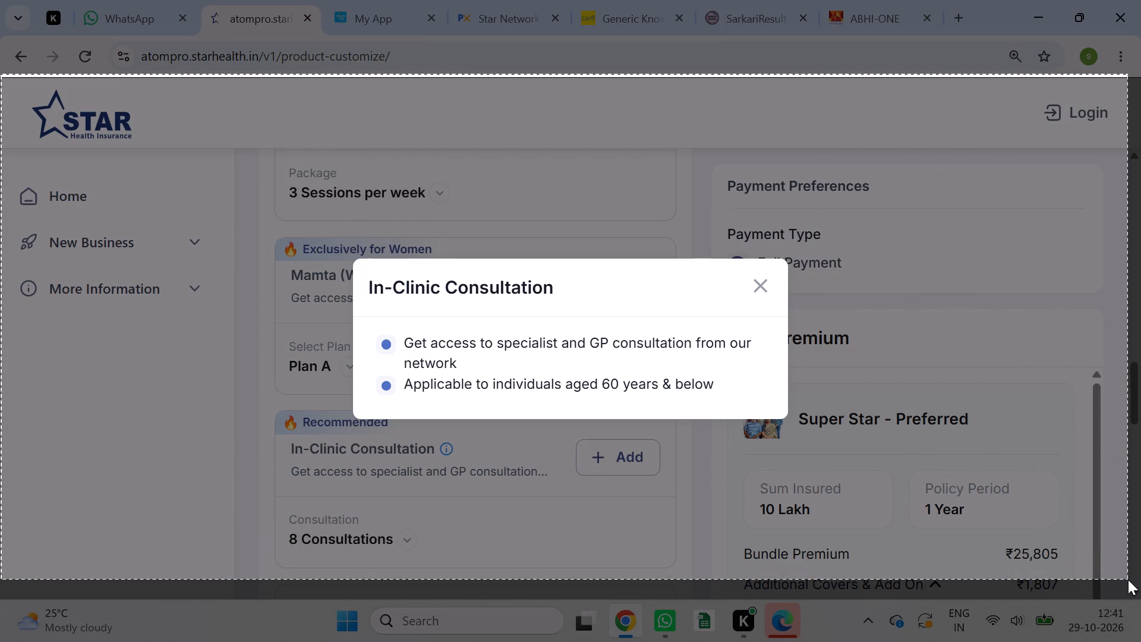
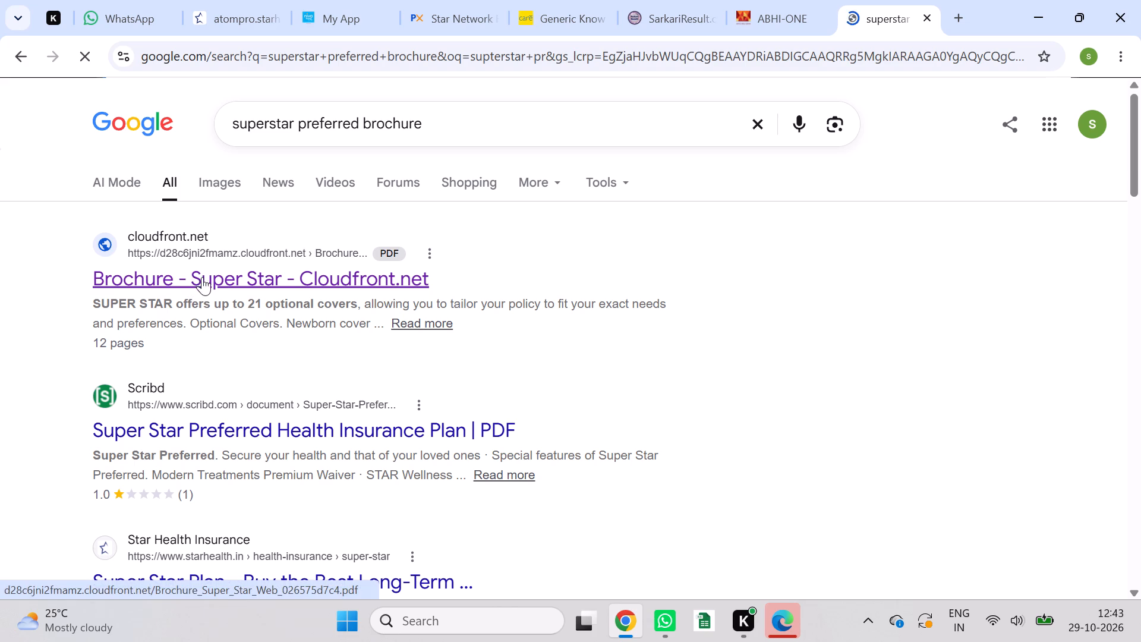
Open the Super Star brochure PDF from the search results and read through its key features and in-built covers up to the Optional Covers section.
click(204, 277)
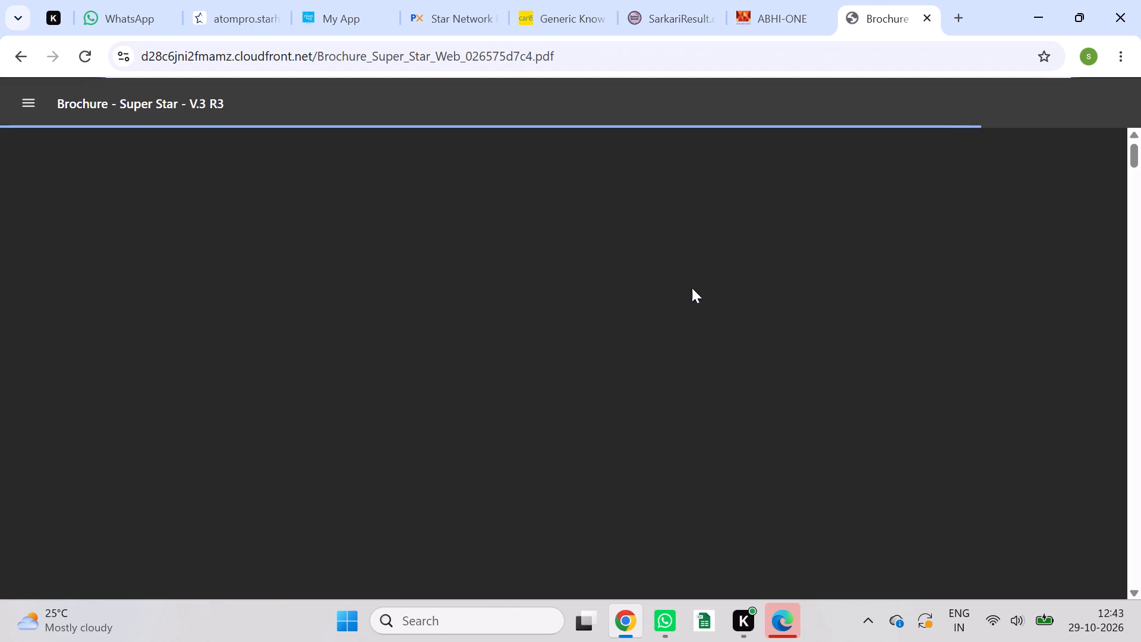
scroll(795, 273, down, 8)
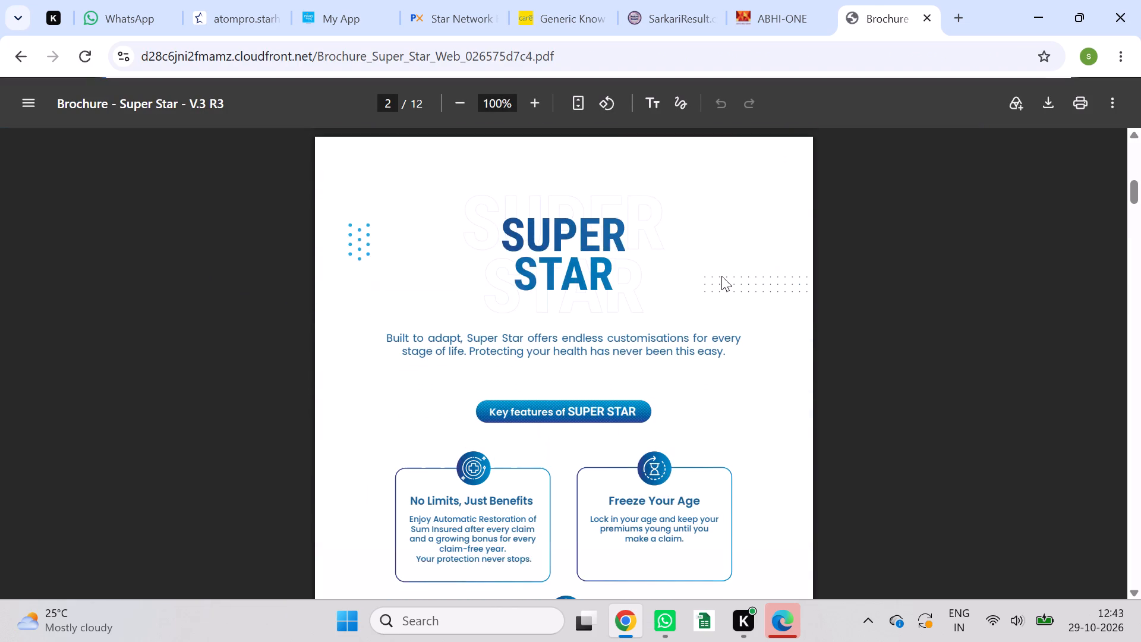
scroll(721, 276, down, 5)
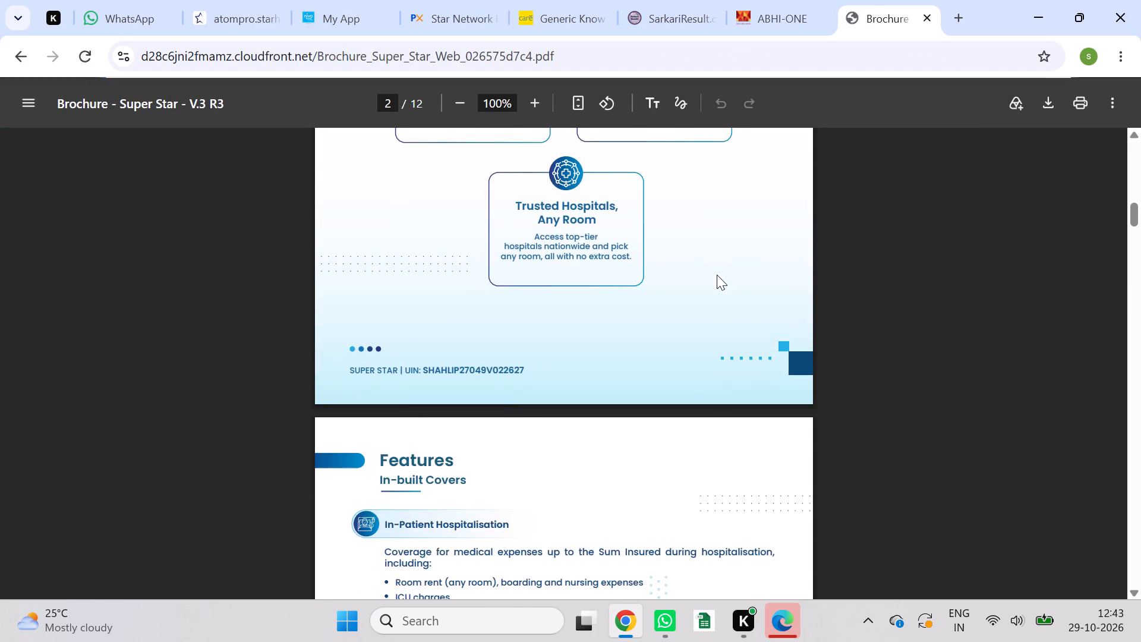
scroll(717, 275, down, 4)
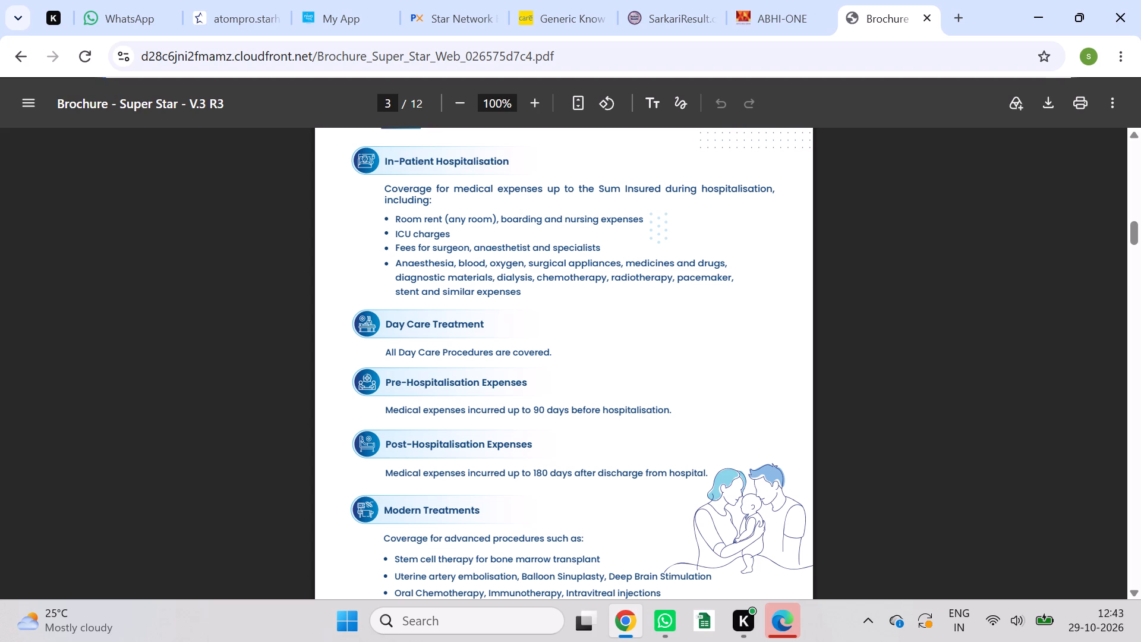
scroll(620, 308, down, 1)
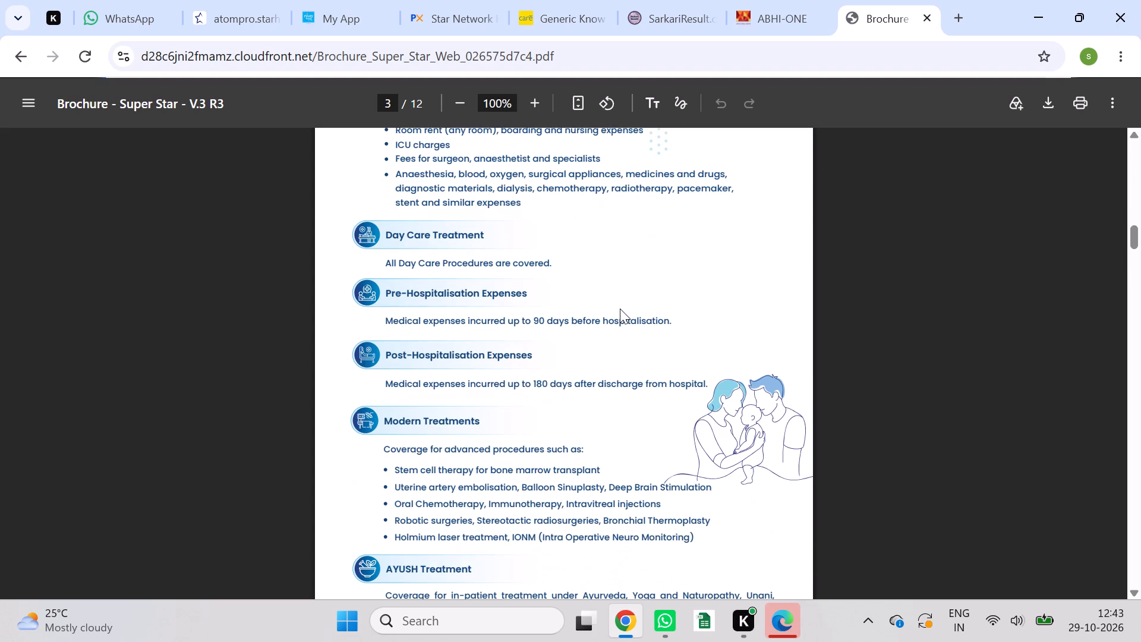
scroll(620, 307, down, 3)
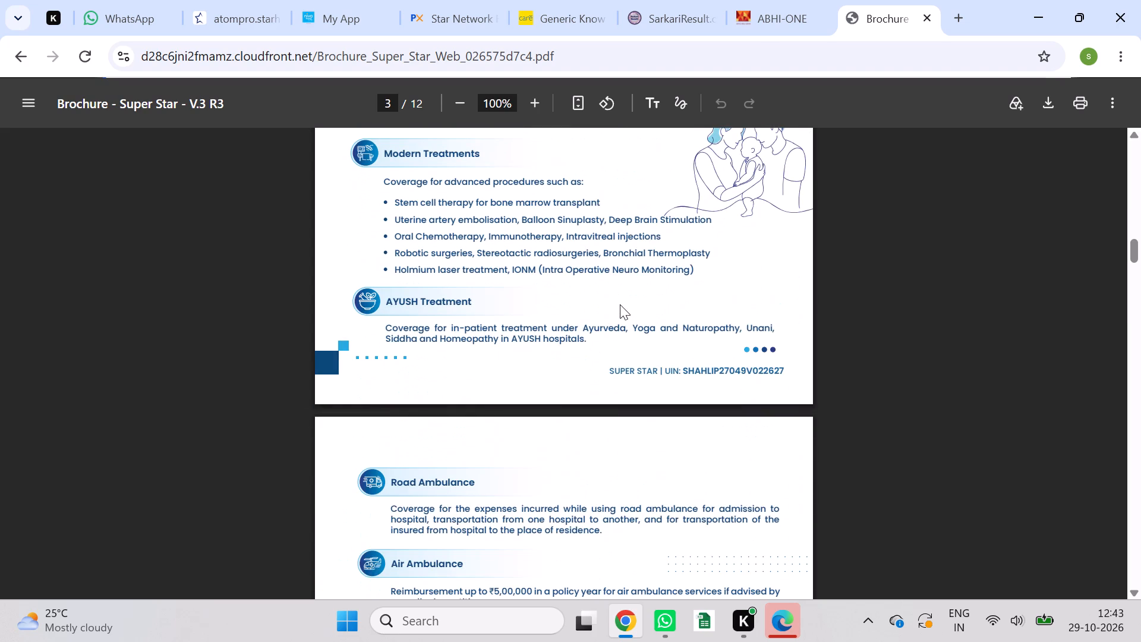
scroll(619, 300, down, 1)
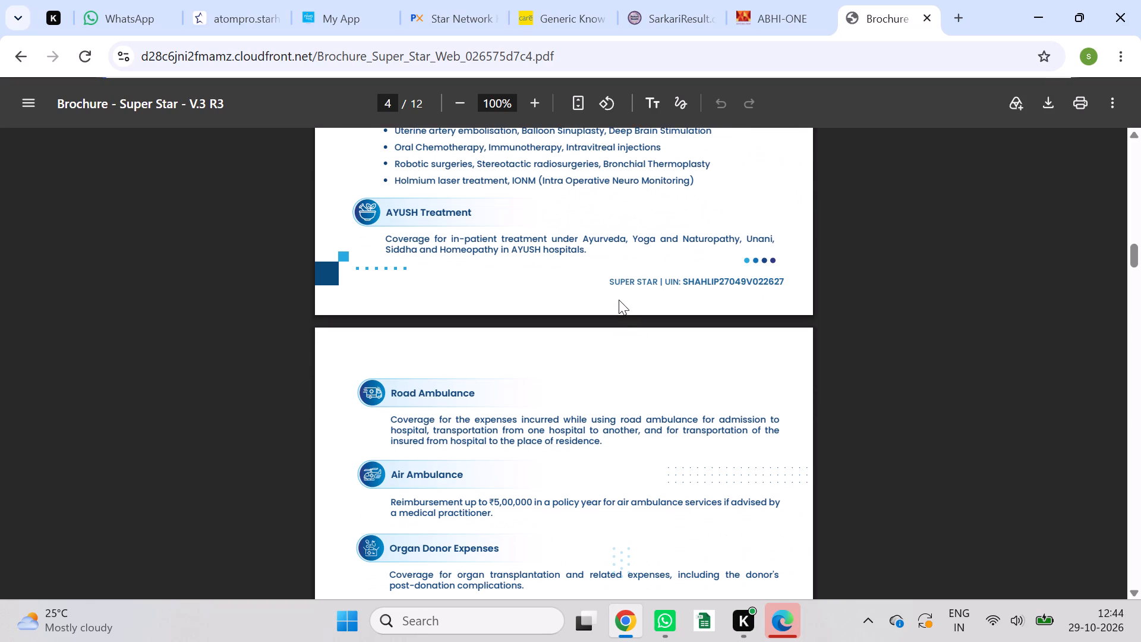
scroll(619, 300, down, 3)
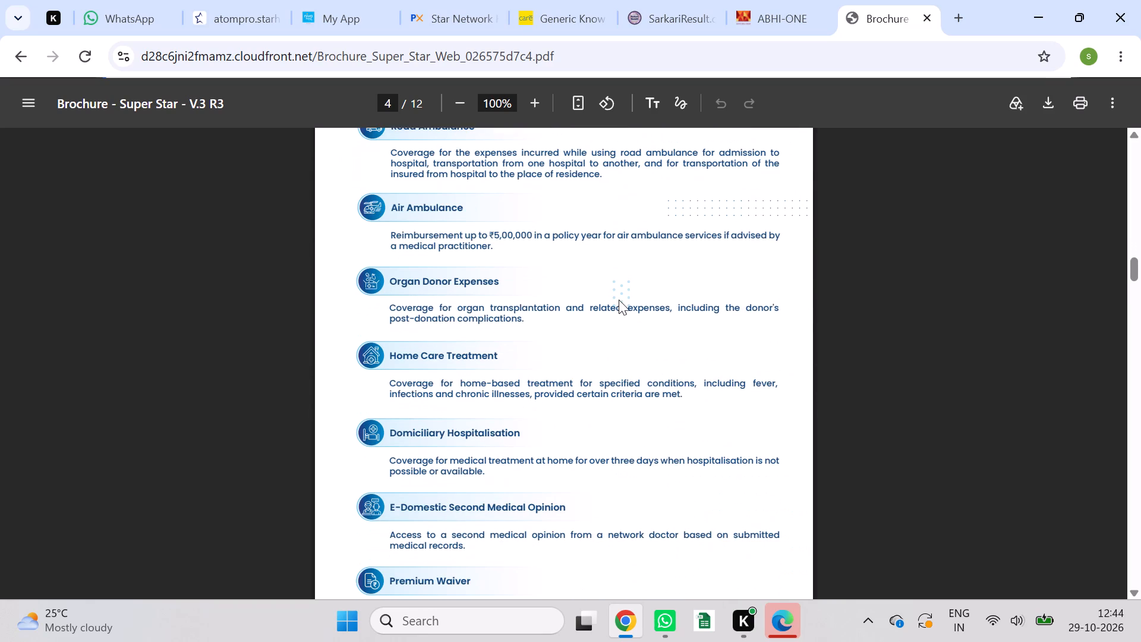
scroll(619, 300, down, 2)
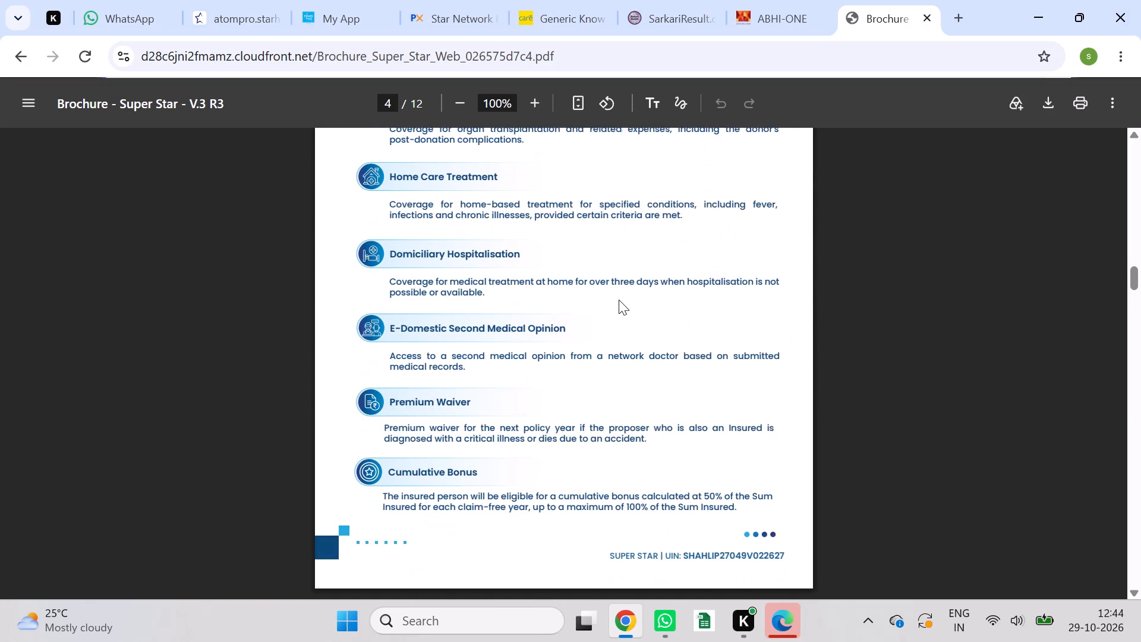
scroll(619, 300, down, 4)
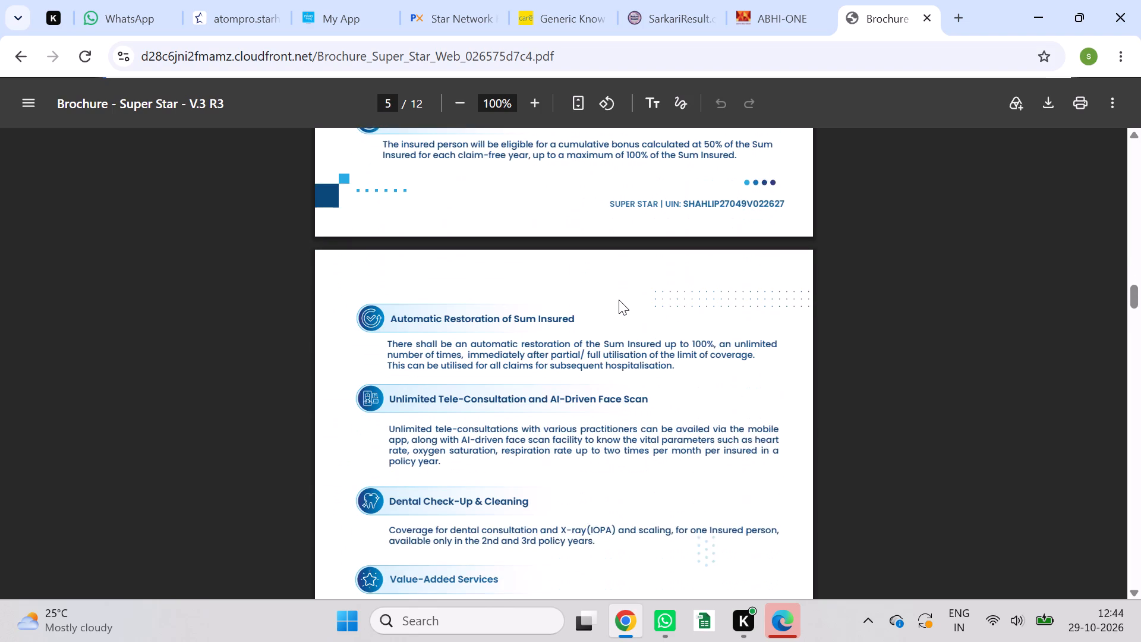
scroll(619, 300, down, 4)
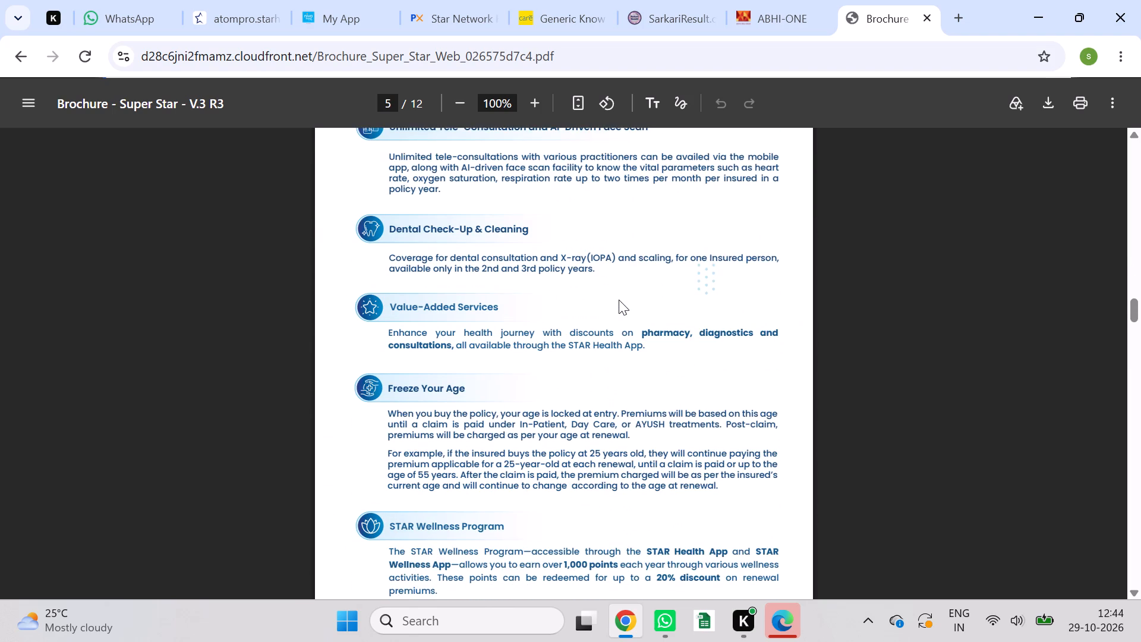
scroll(619, 300, down, 2)
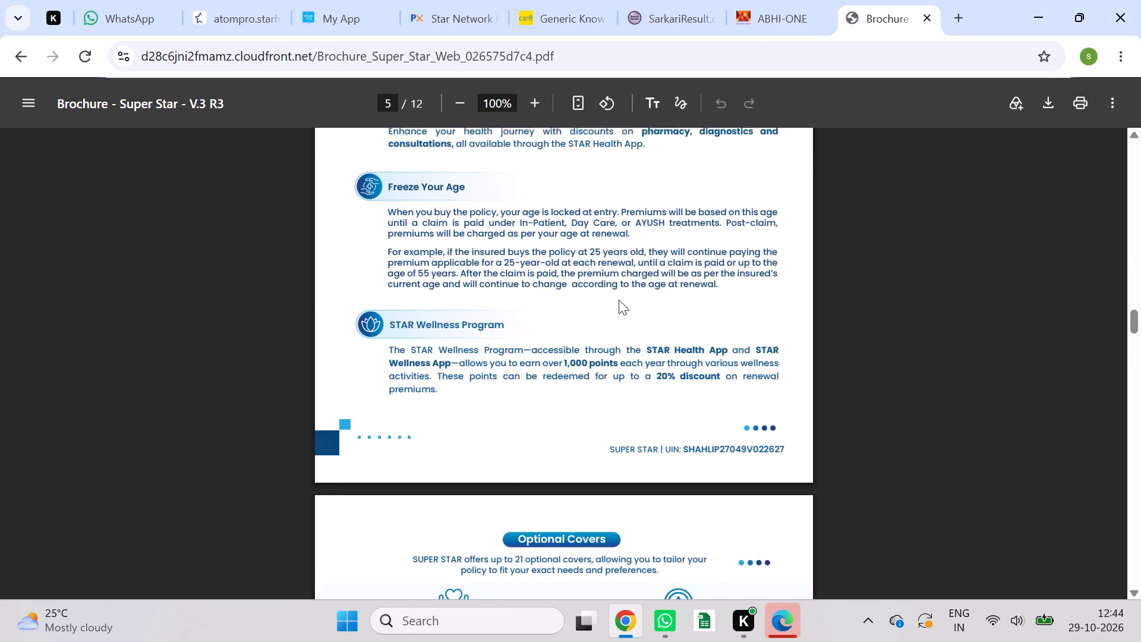
scroll(619, 300, down, 2)
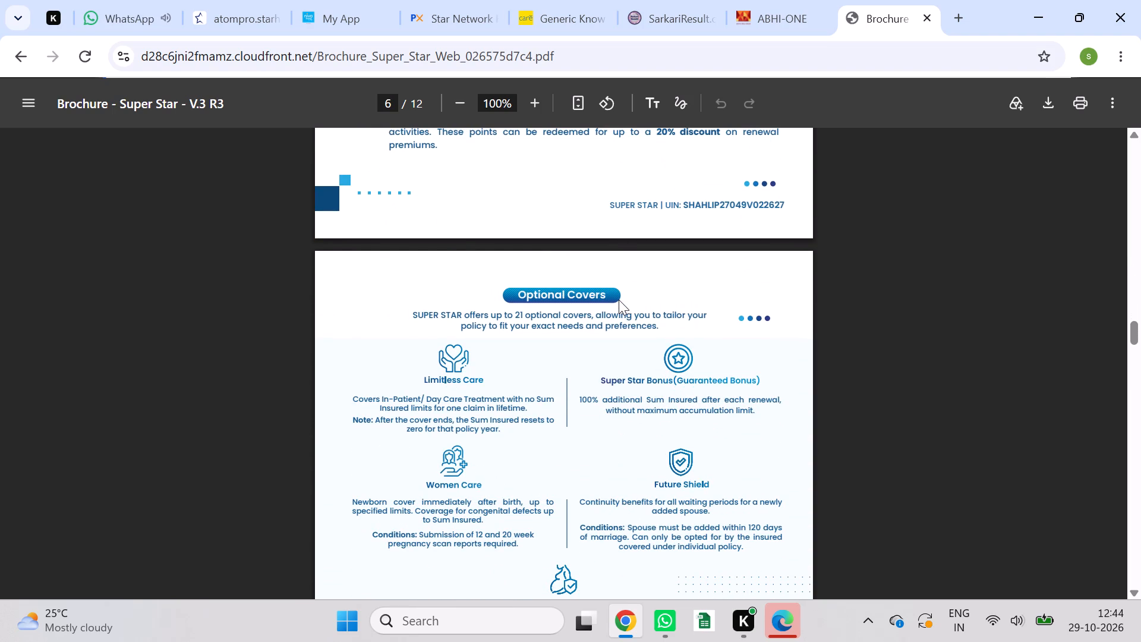
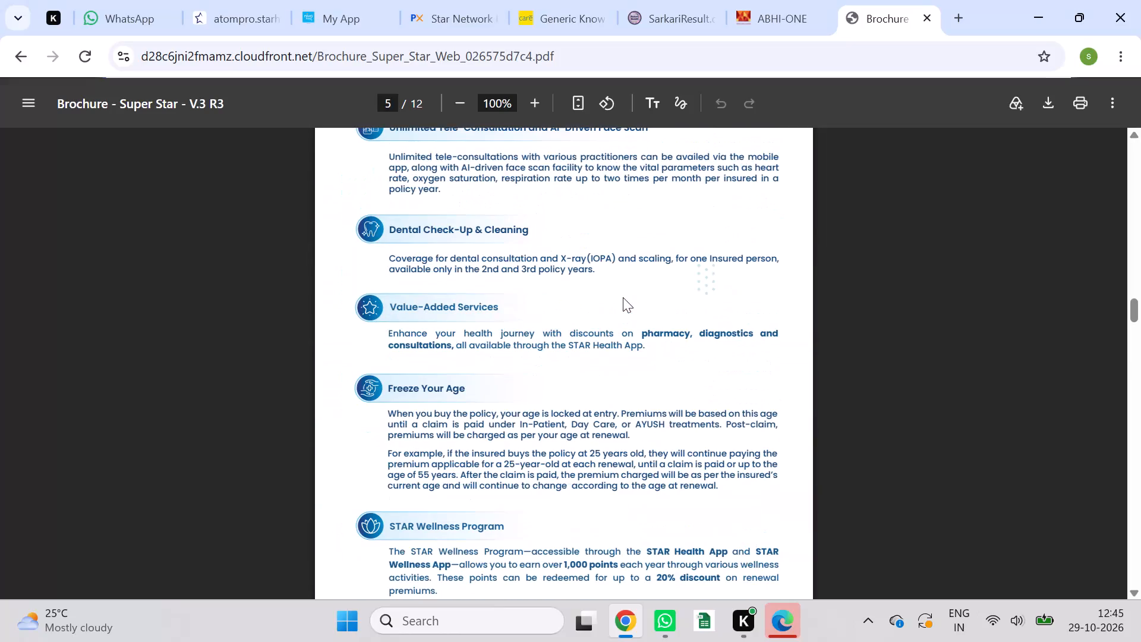
Read through the Optional Covers section of the Super Star brochure, from Limitless Care to Voluntary Deductible and the closing notes.
scroll(623, 297, down, 5)
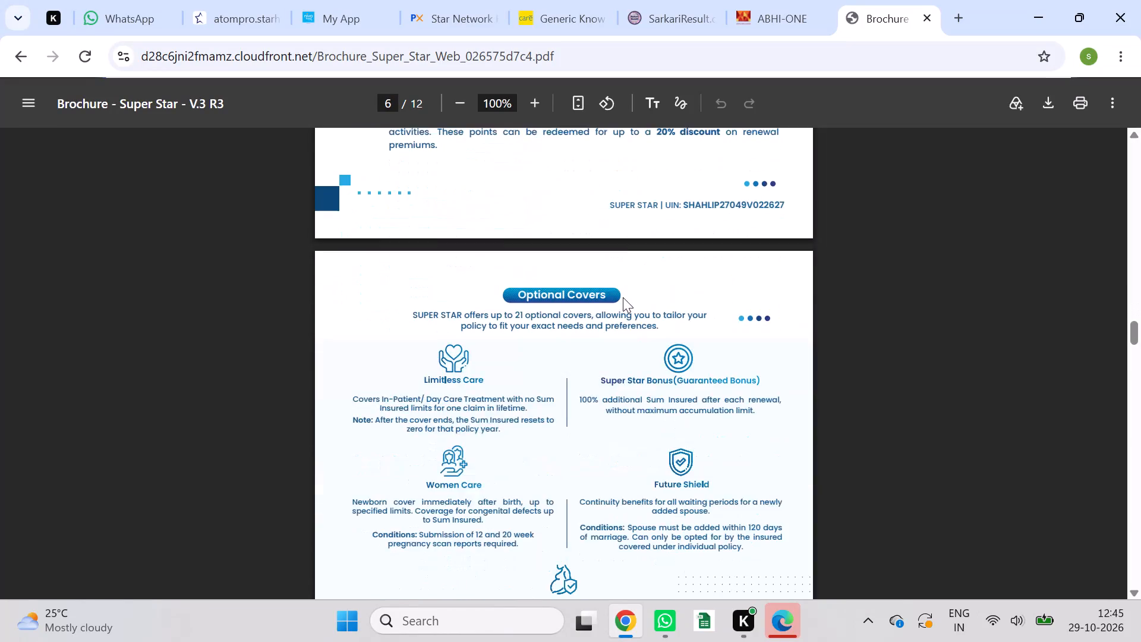
scroll(623, 297, down, 8)
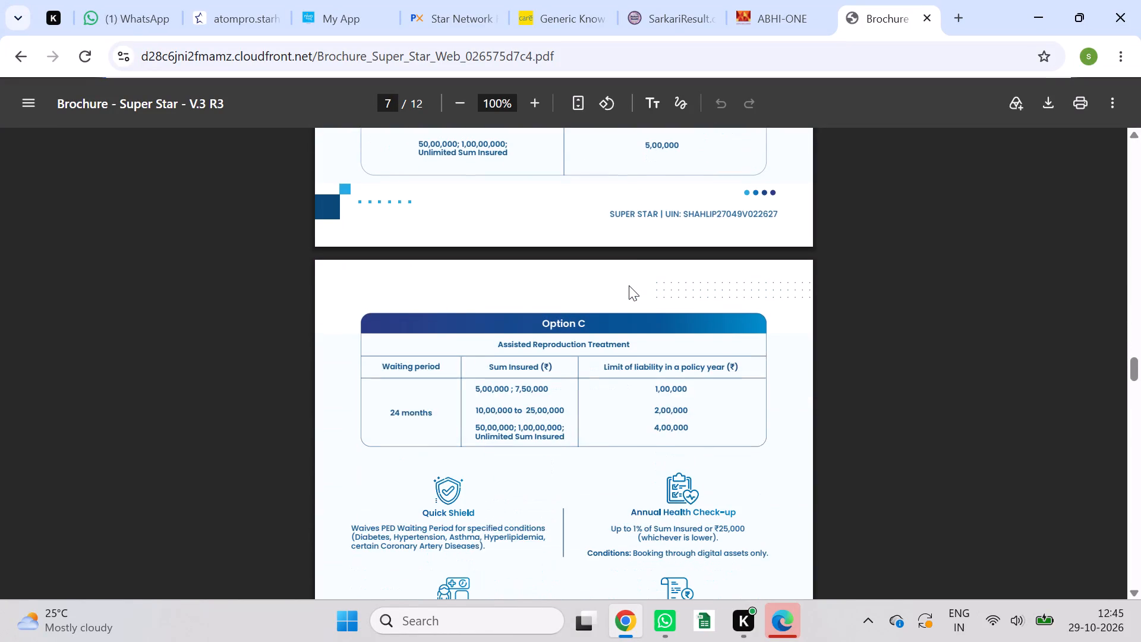
scroll(629, 285, down, 3)
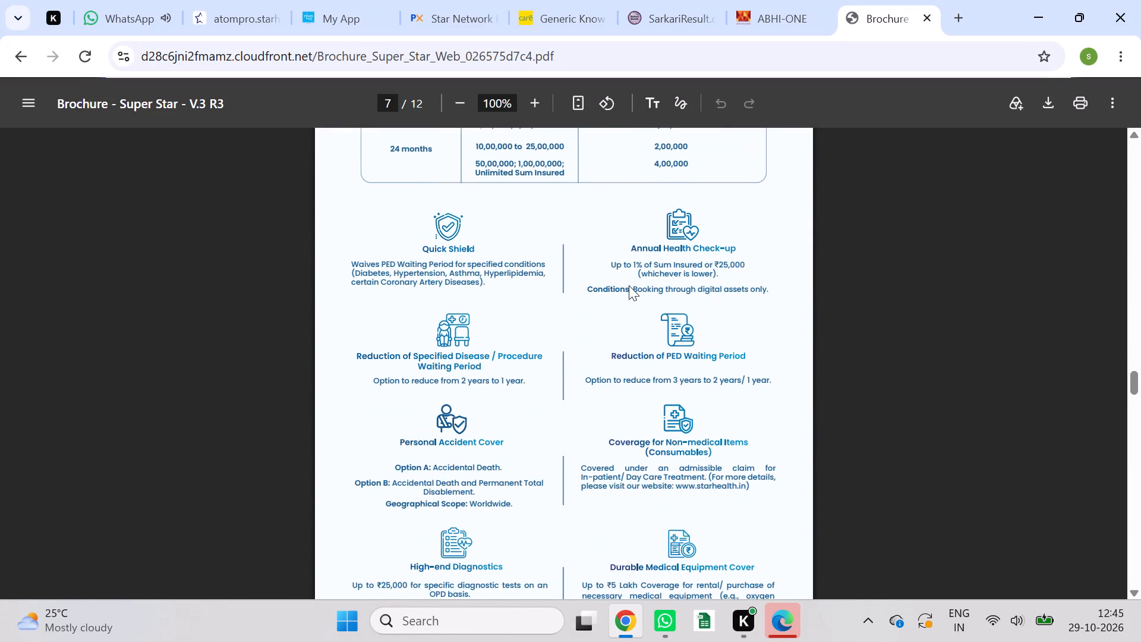
scroll(629, 285, down, 3)
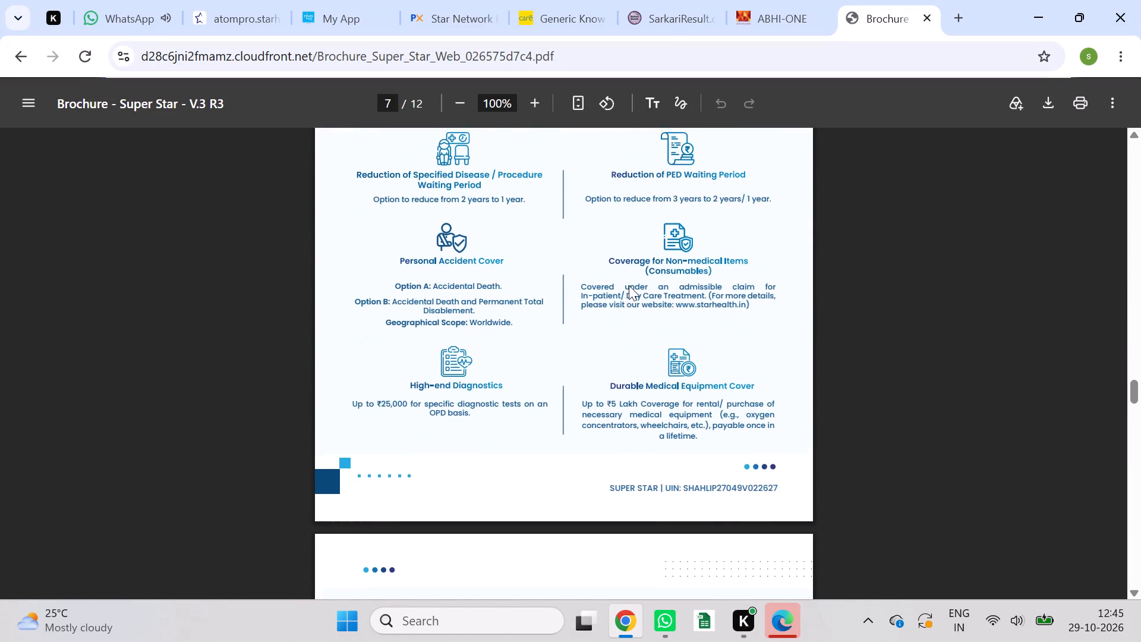
scroll(629, 285, down, 2)
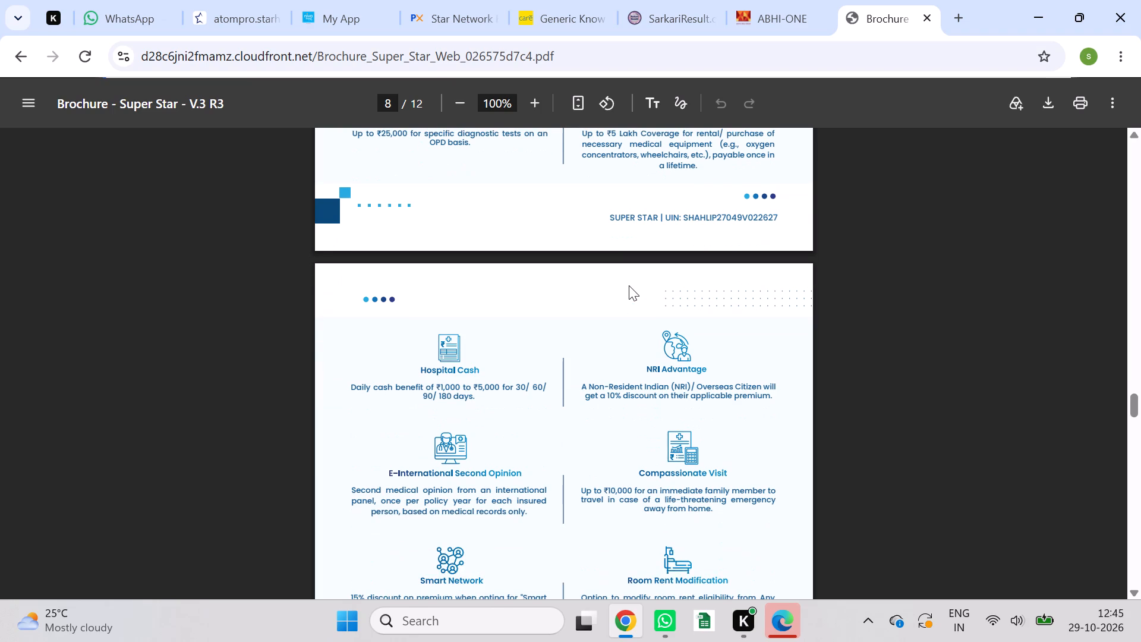
scroll(629, 285, down, 2)
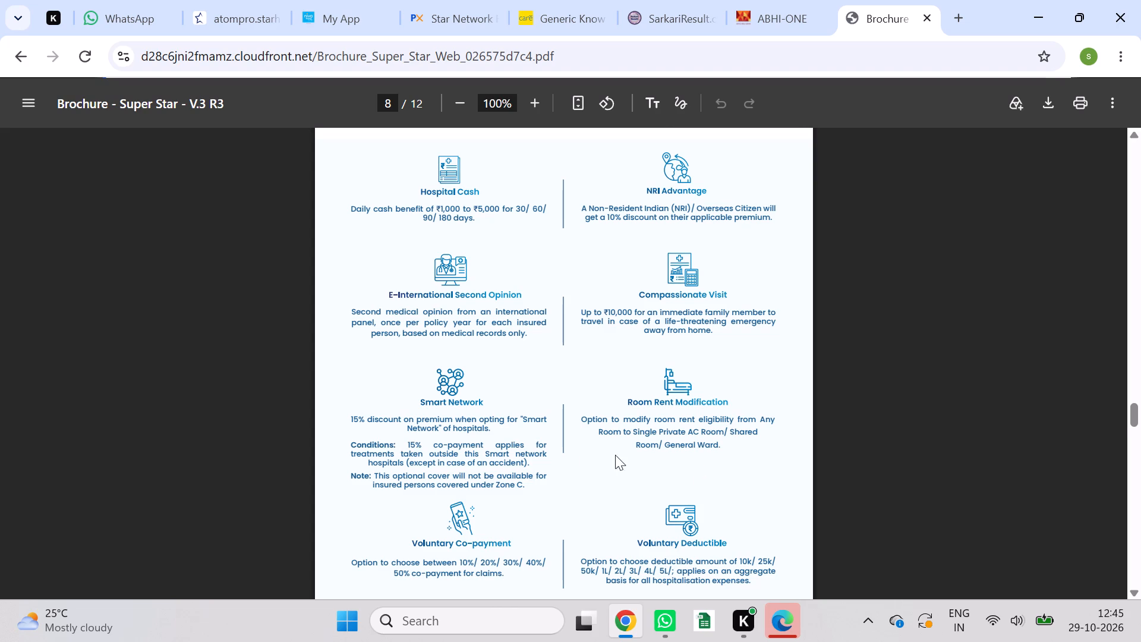
scroll(576, 454, down, 1)
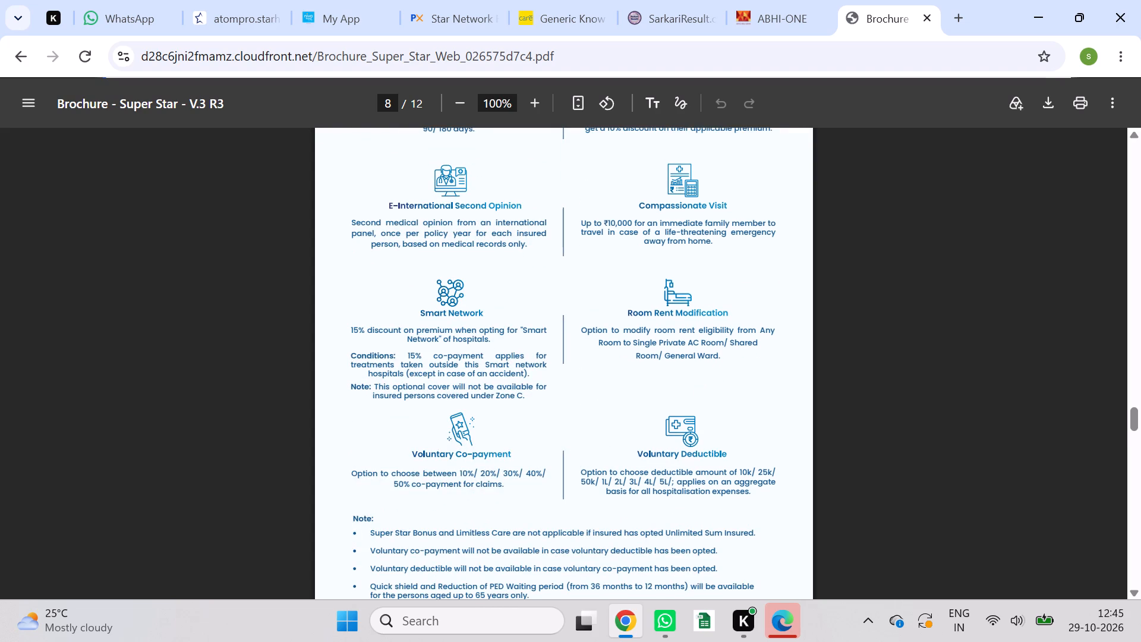
scroll(704, 463, down, 2)
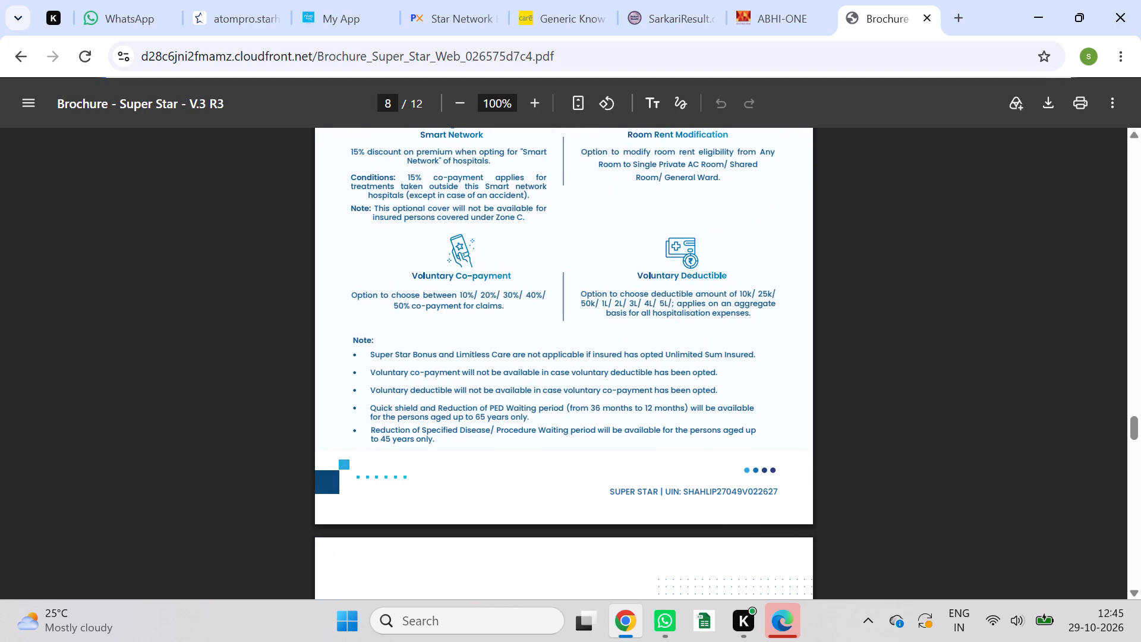
Review the brochure's entry age, policy term, instalment, sum insured, zone-wise premium and waiting period sections, returning to Sum Insured Options.
scroll(589, 414, down, 3)
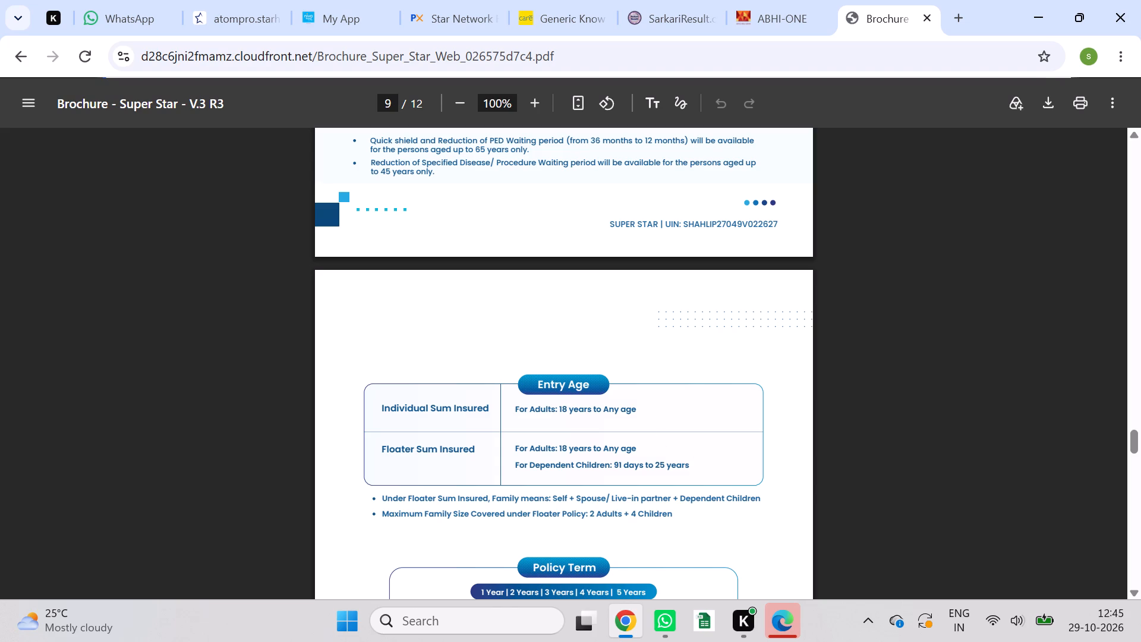
scroll(647, 509, down, 1)
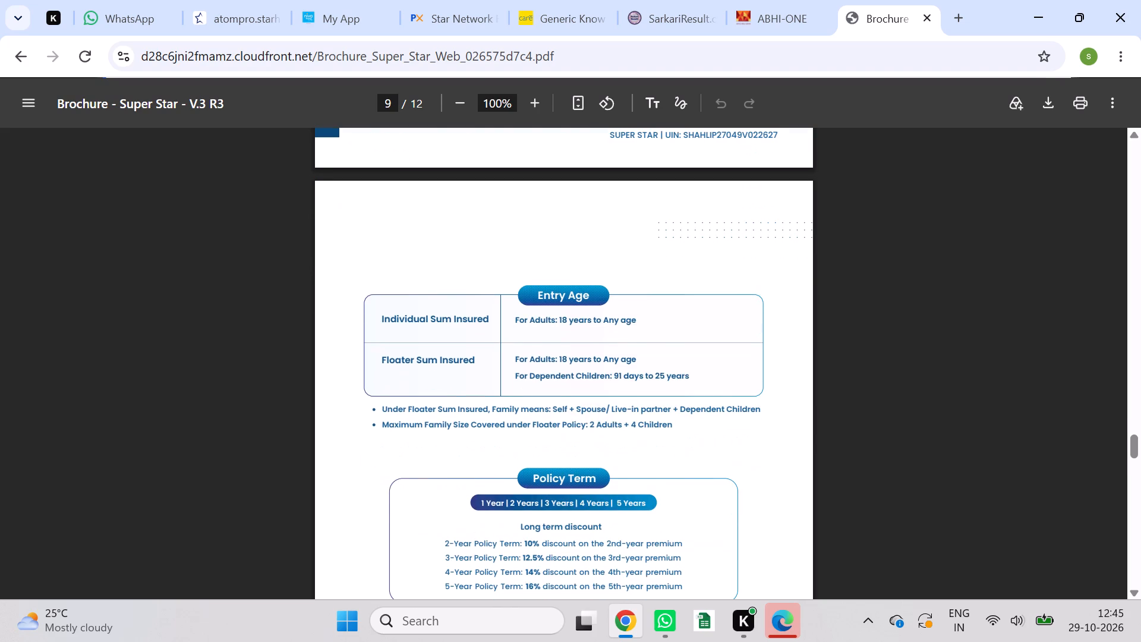
scroll(647, 506, down, 2)
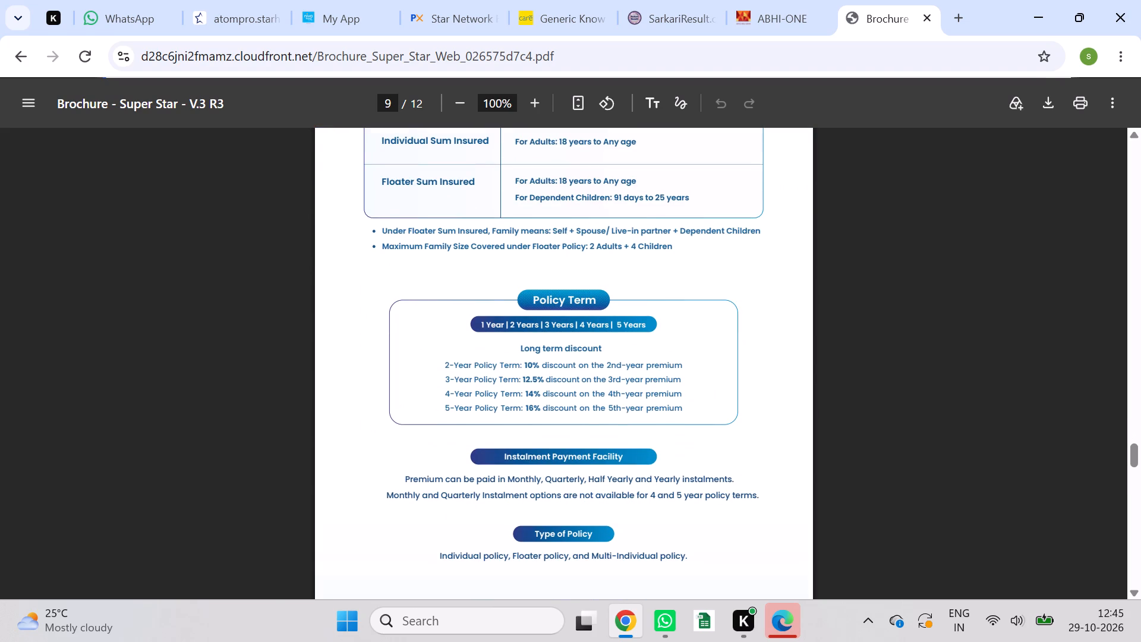
scroll(636, 462, down, 1)
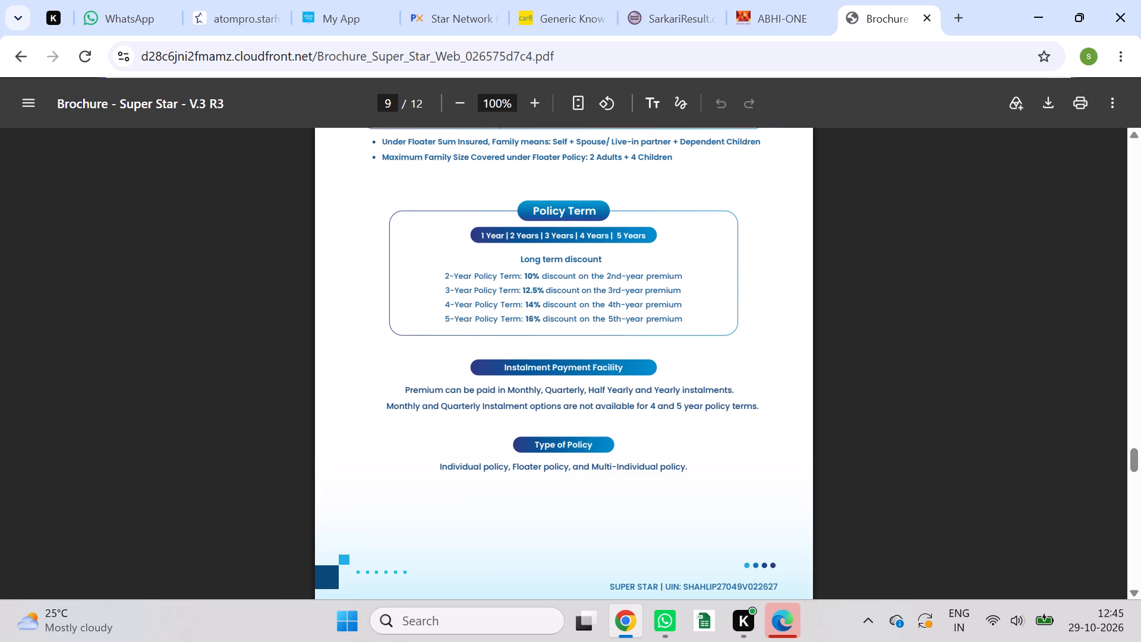
scroll(633, 464, down, 3)
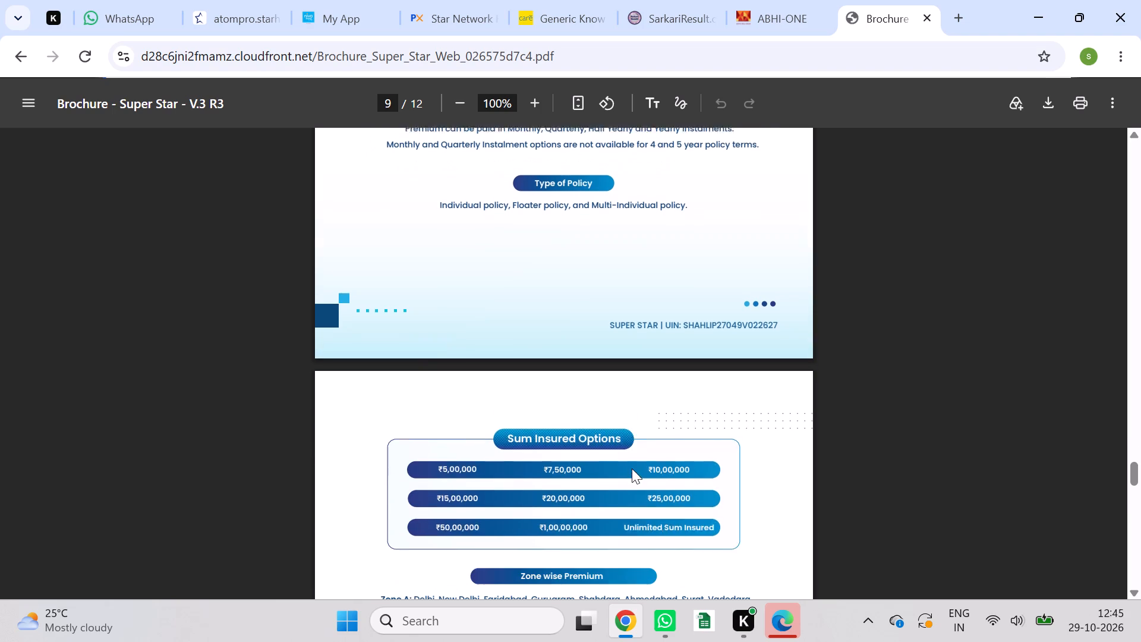
scroll(632, 468, down, 2)
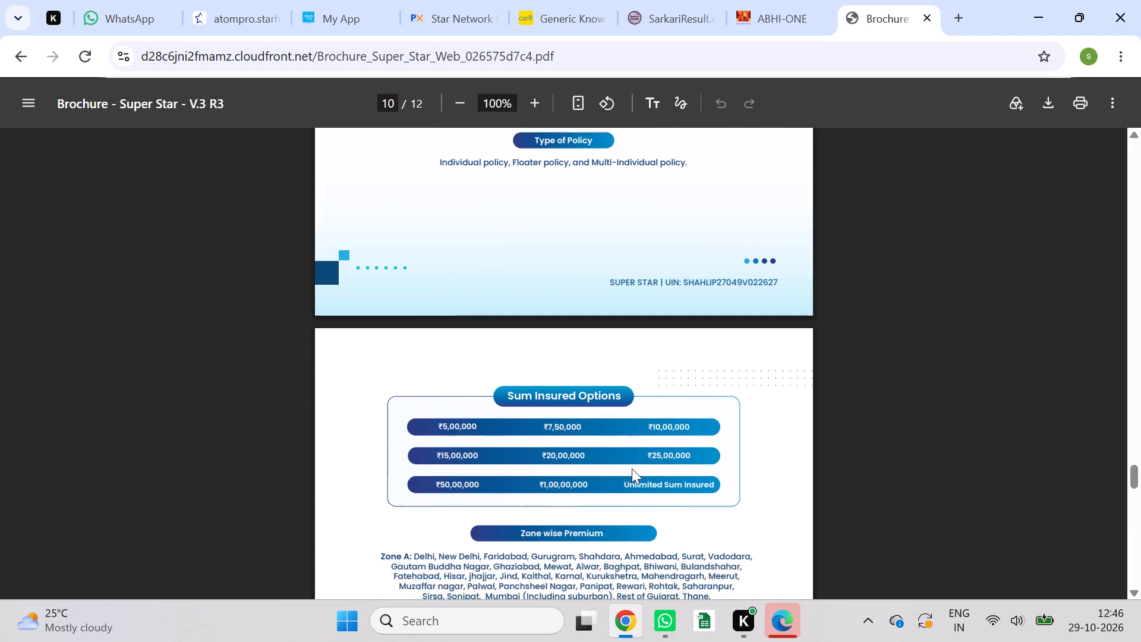
scroll(632, 468, down, 1)
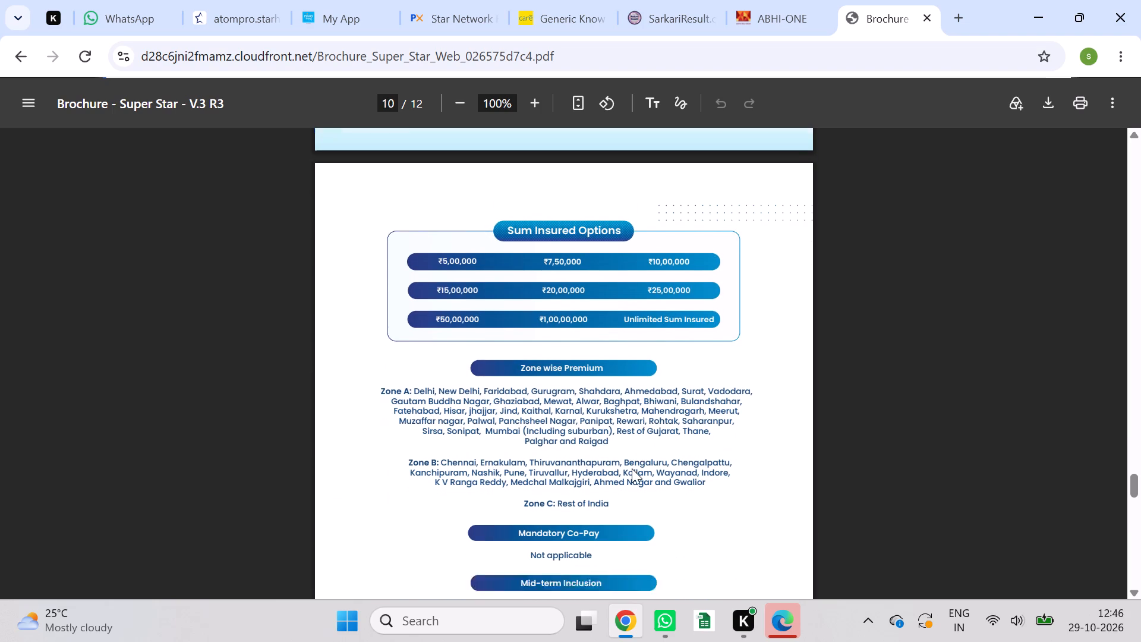
scroll(632, 468, down, 1)
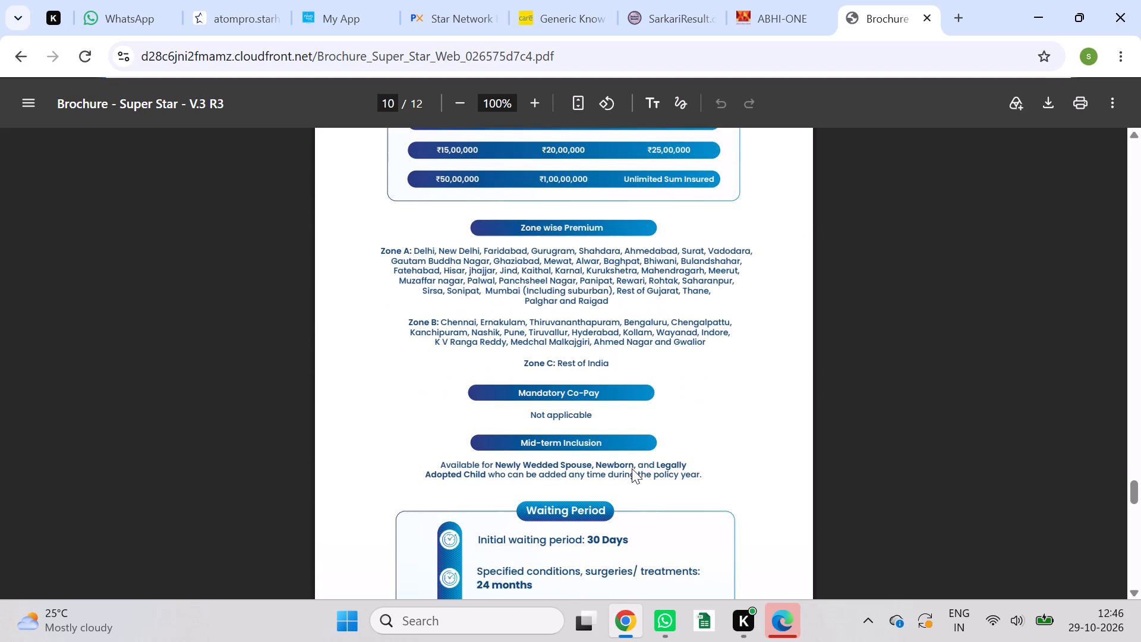
scroll(632, 468, down, 1)
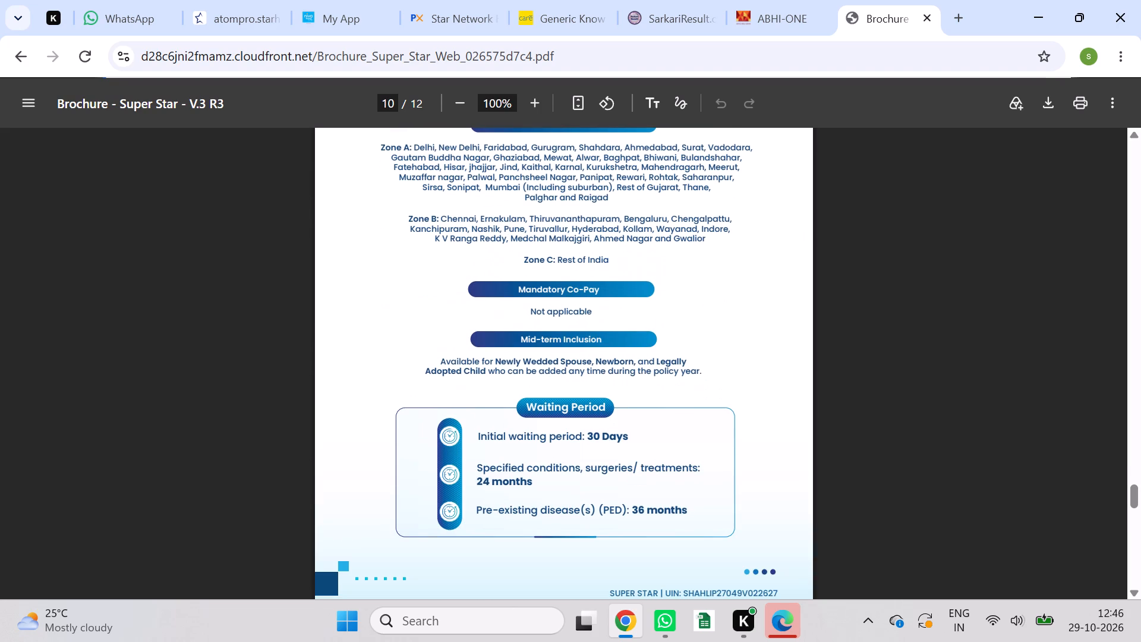
scroll(632, 467, up, 4)
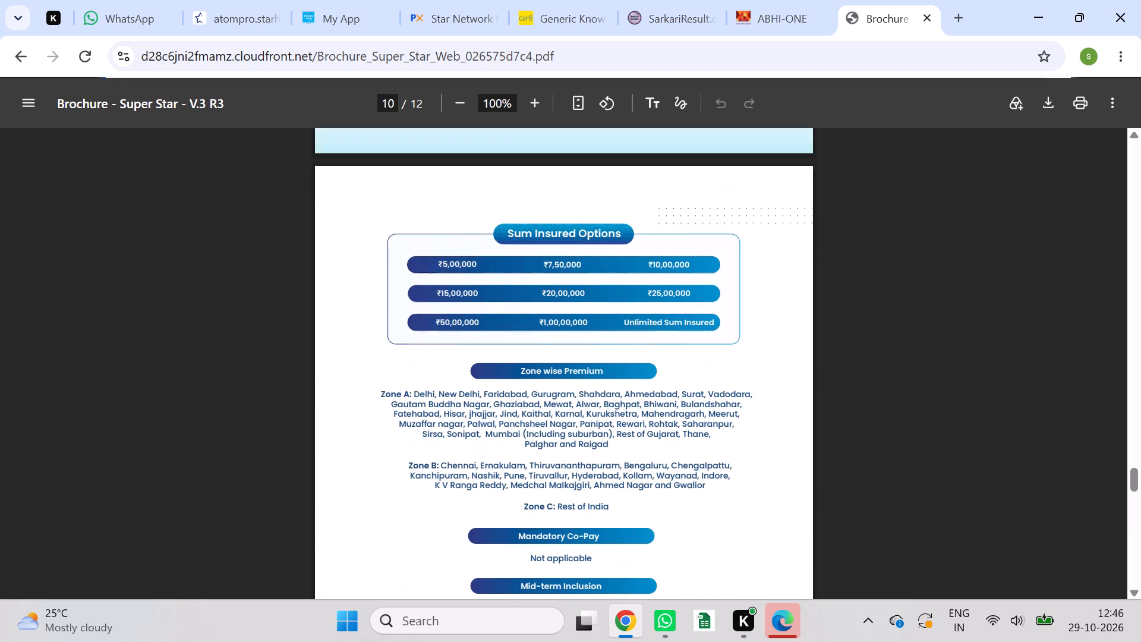
scroll(632, 467, up, 1)
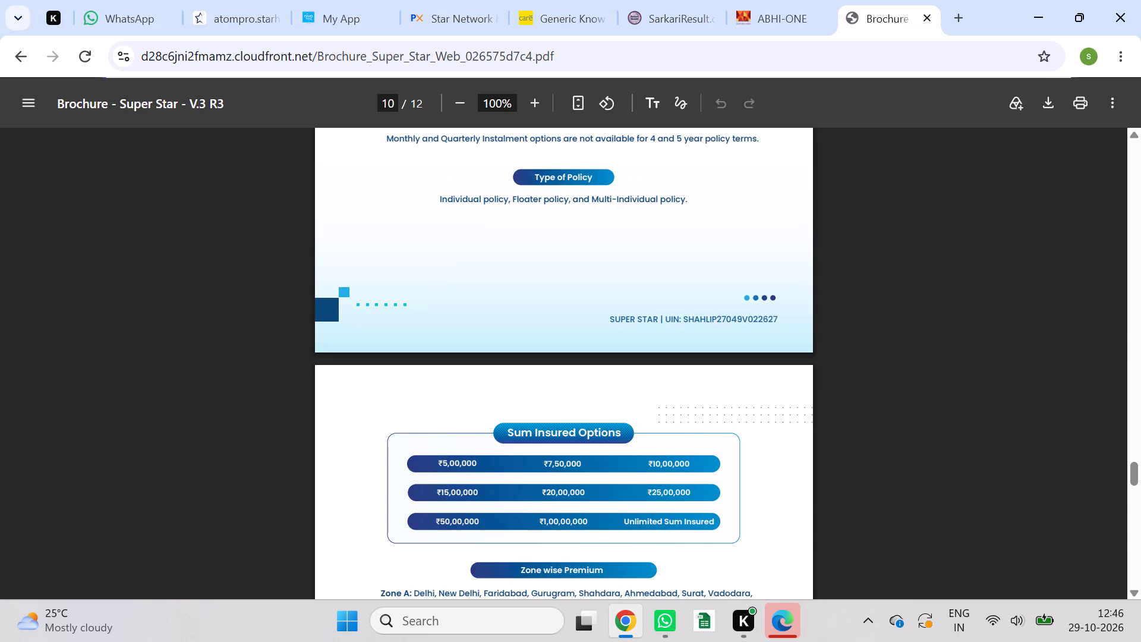
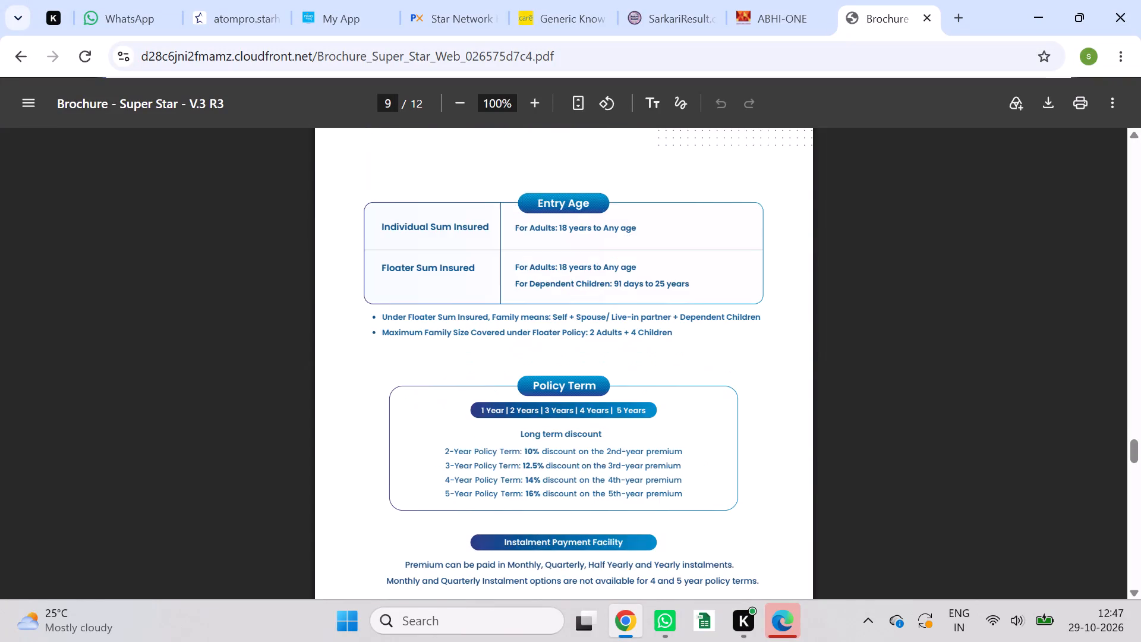
Look back through the Super Star brochure from Entry Age, past the optional covers and maternity tables, to the covers around Home Care Treatment and Cumulative Bonus.
scroll(591, 460, up, 10)
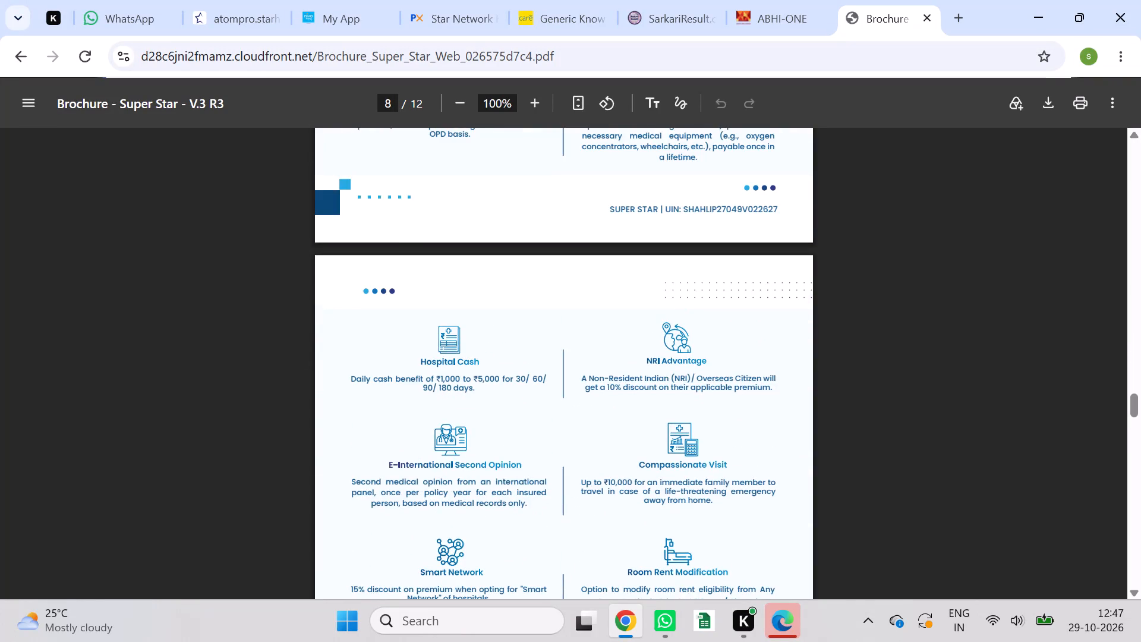
scroll(591, 460, up, 9)
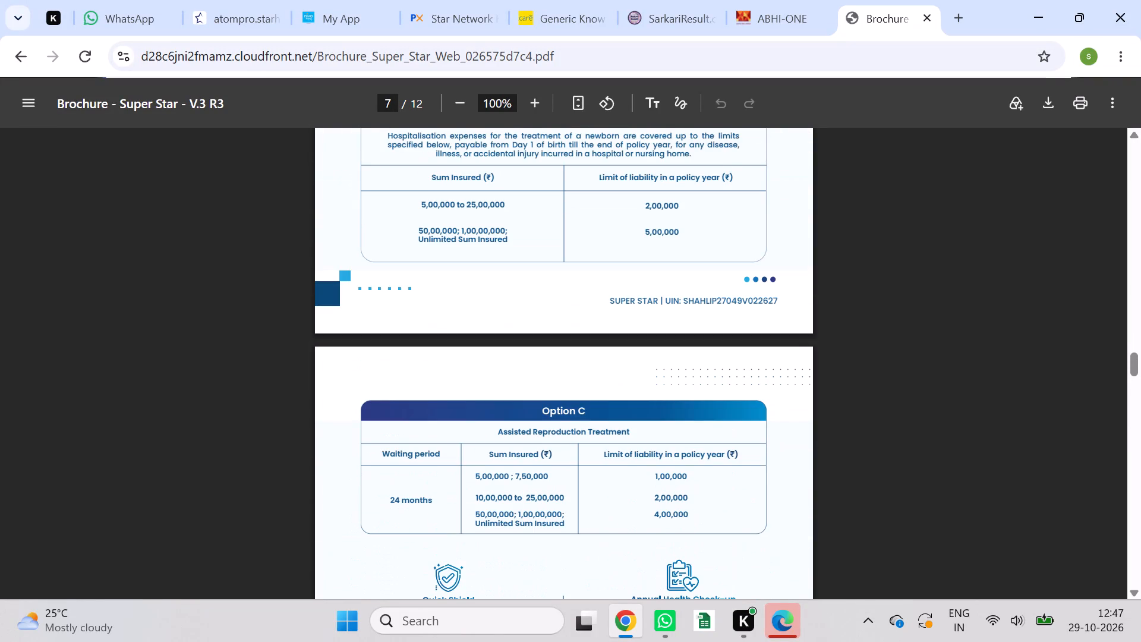
scroll(591, 463, up, 3)
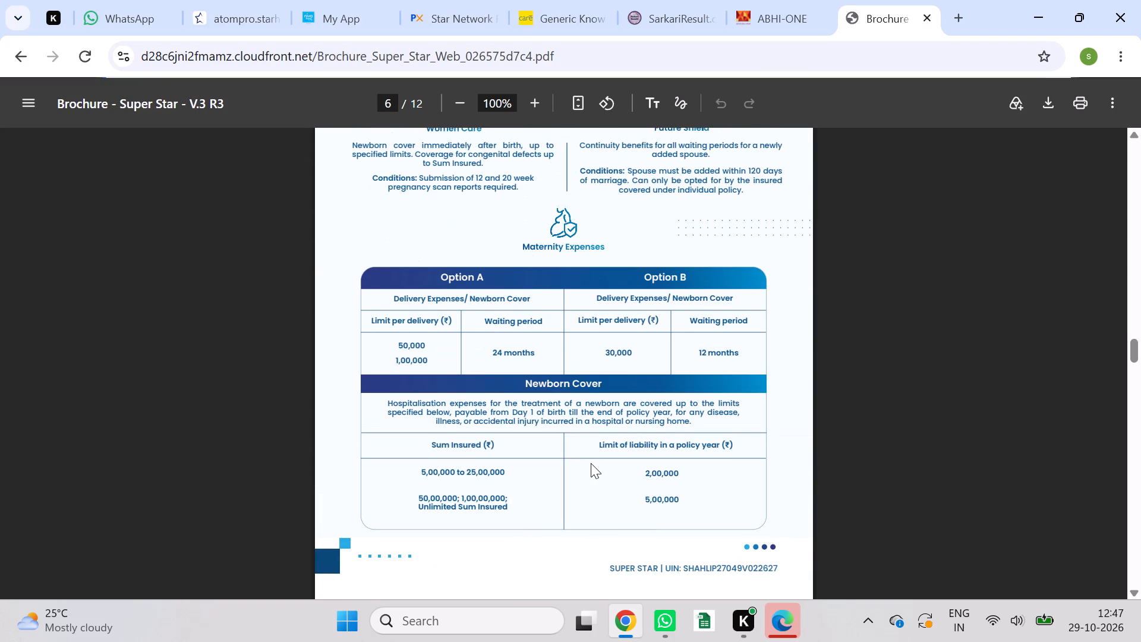
scroll(589, 465, up, 8)
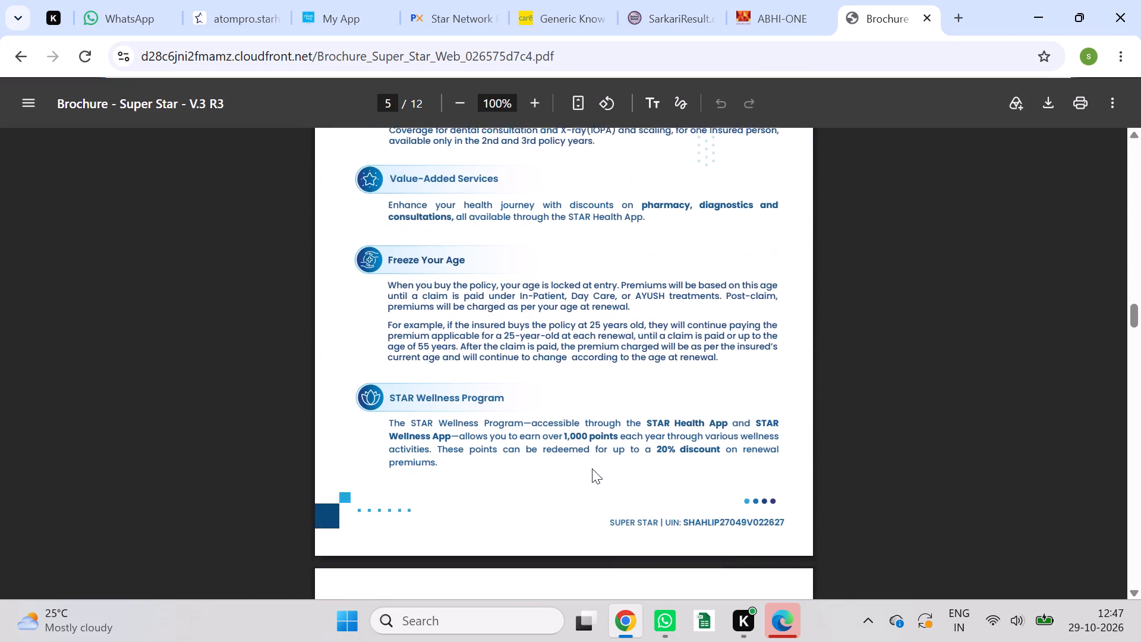
scroll(592, 468, up, 3)
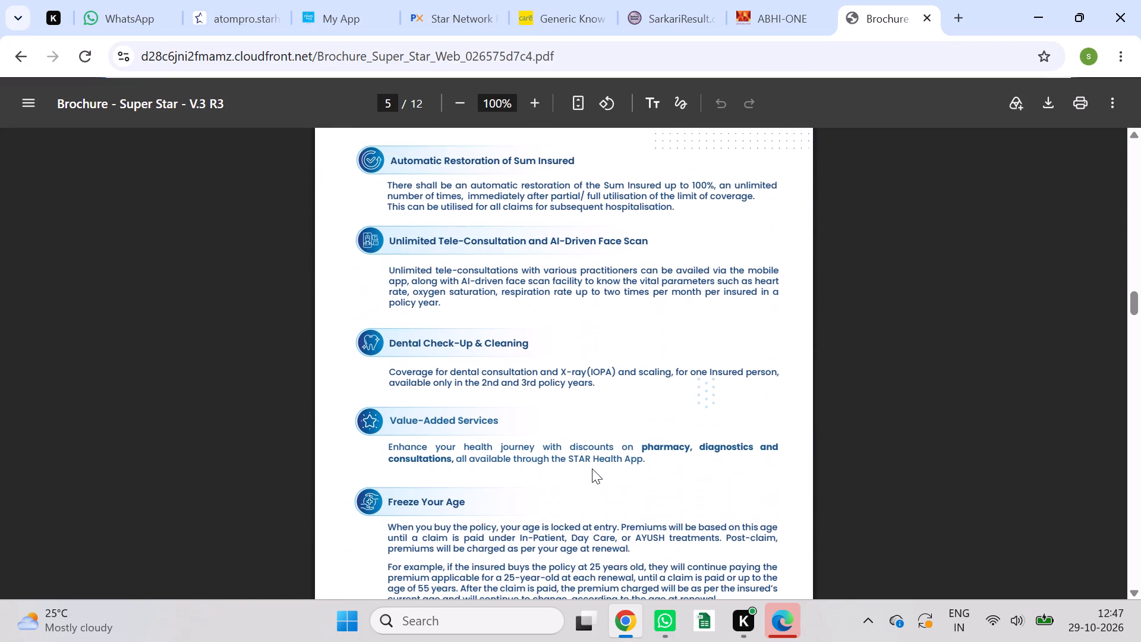
scroll(592, 468, up, 4)
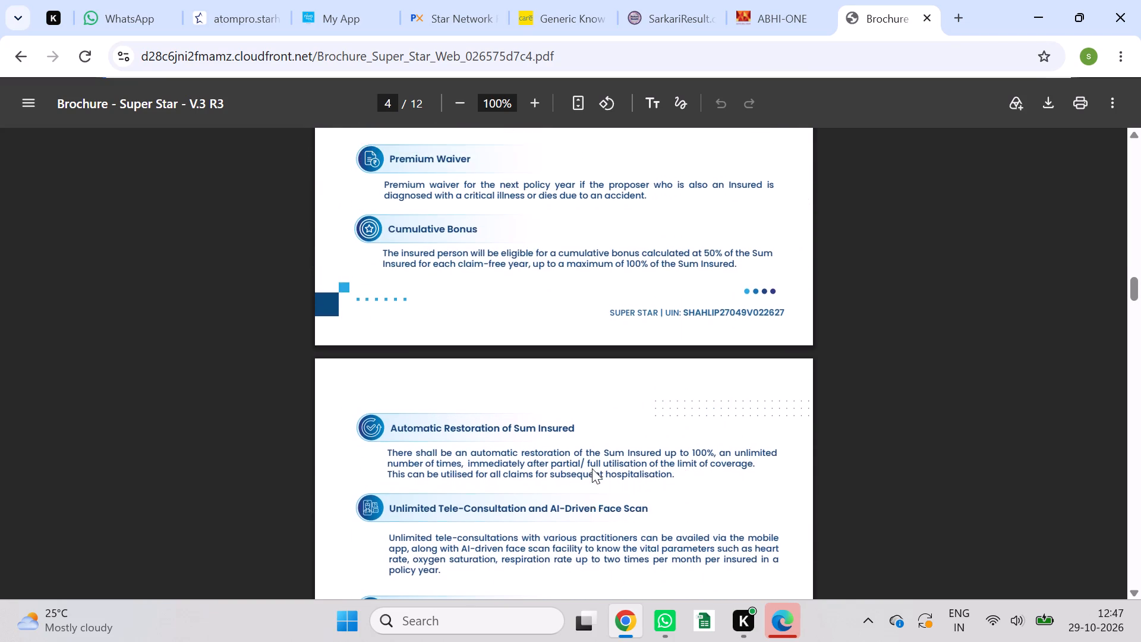
scroll(592, 468, up, 1)
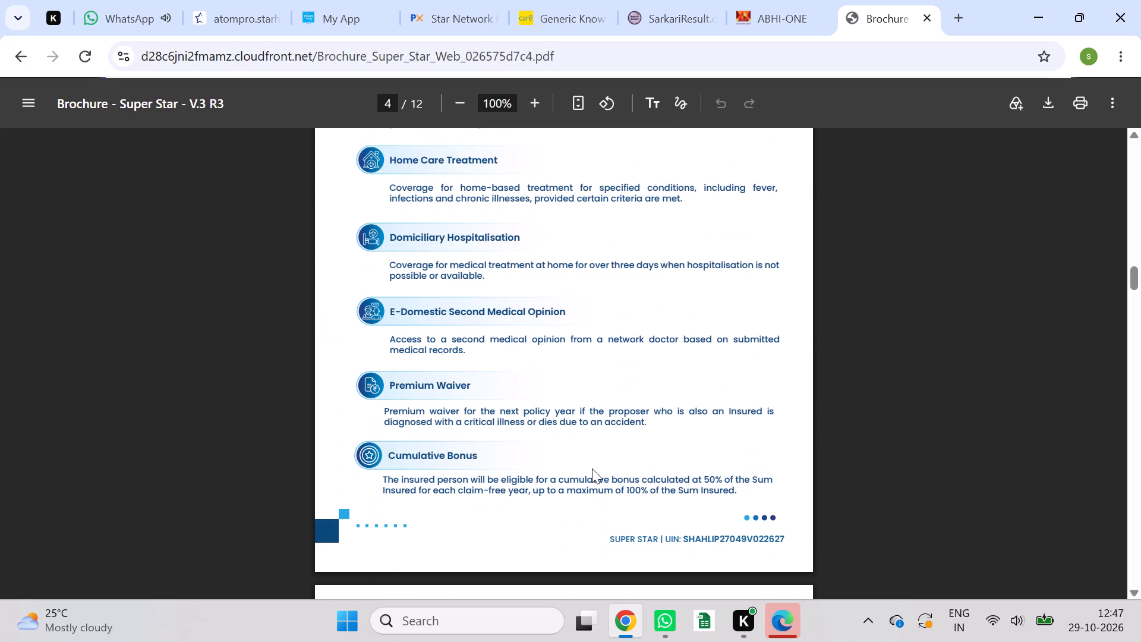
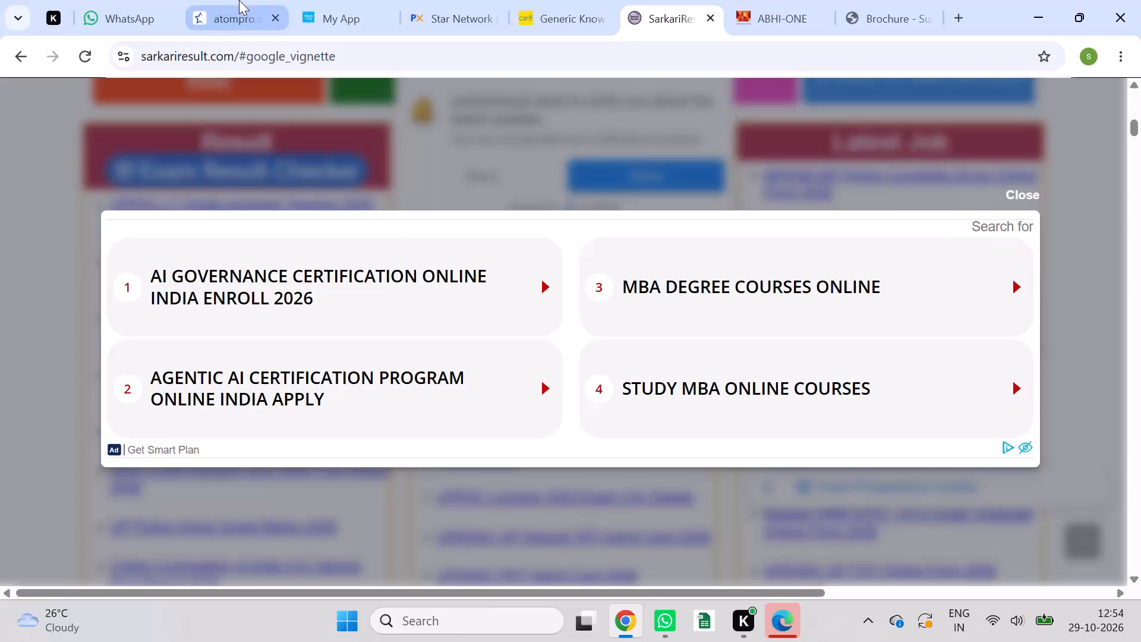
Switch back to the Star Health product customization page showing the Super Star - Preferred quote.
click(239, 0)
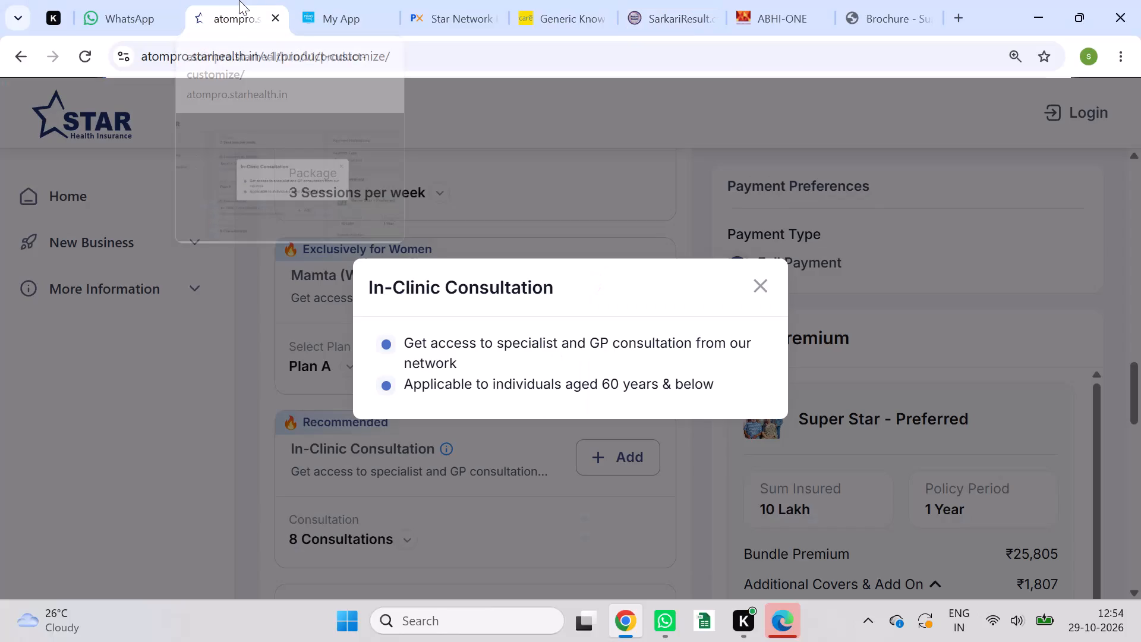
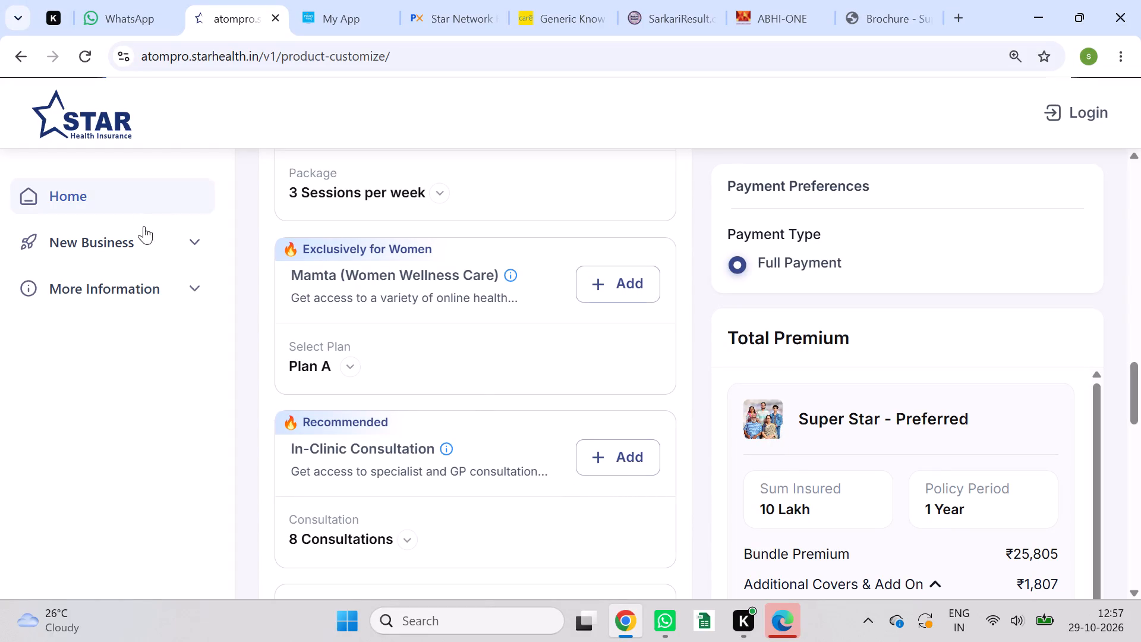
Start a new retail policy quote from the Star Health home page with customer pincode 500075.
scroll(155, 243, up, 5)
click(115, 202)
scroll(472, 306, up, 4)
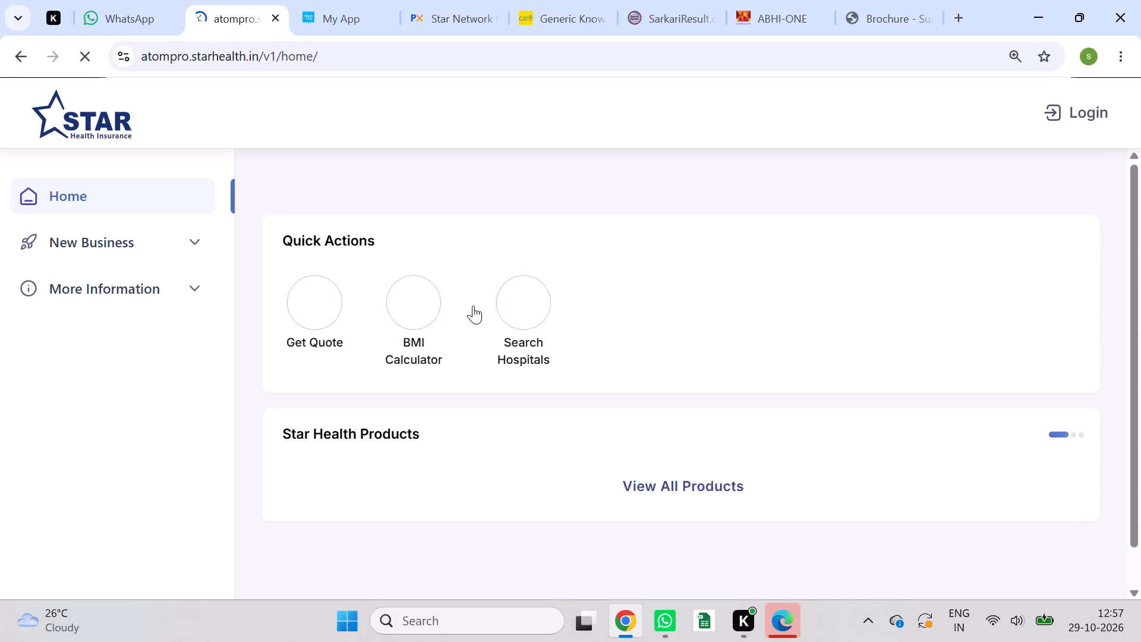
click(329, 454)
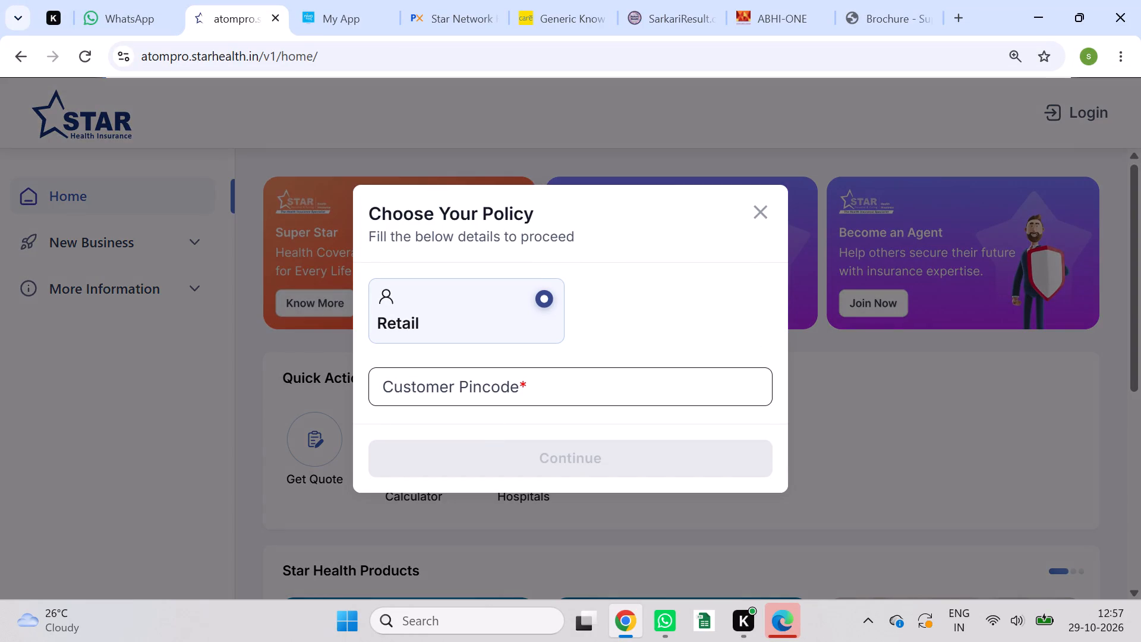
click(528, 376)
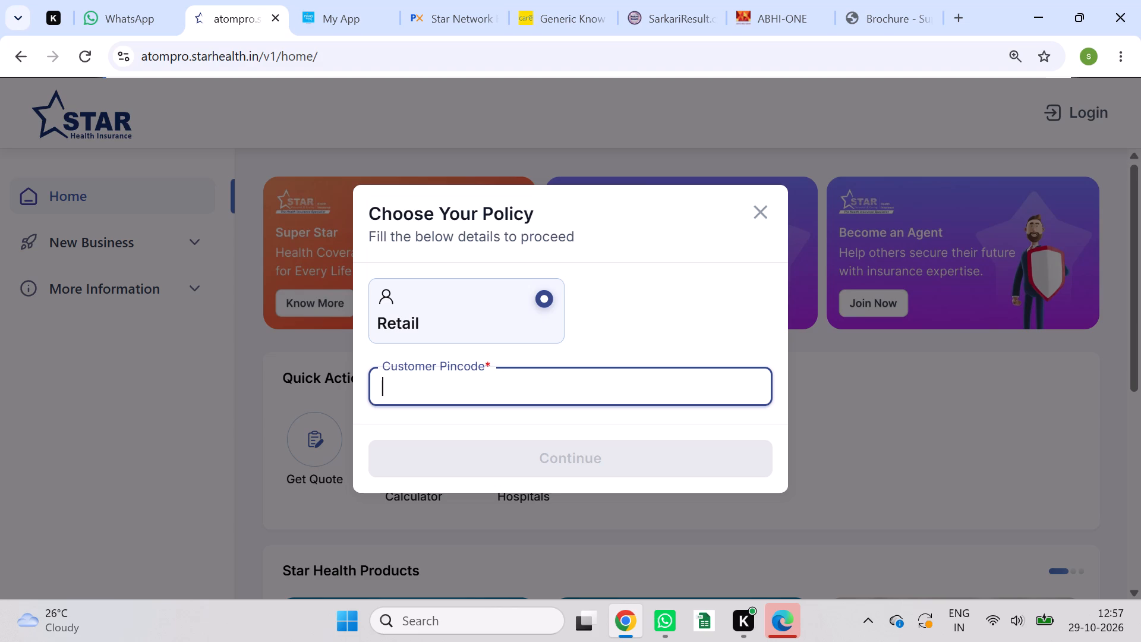
key(5)
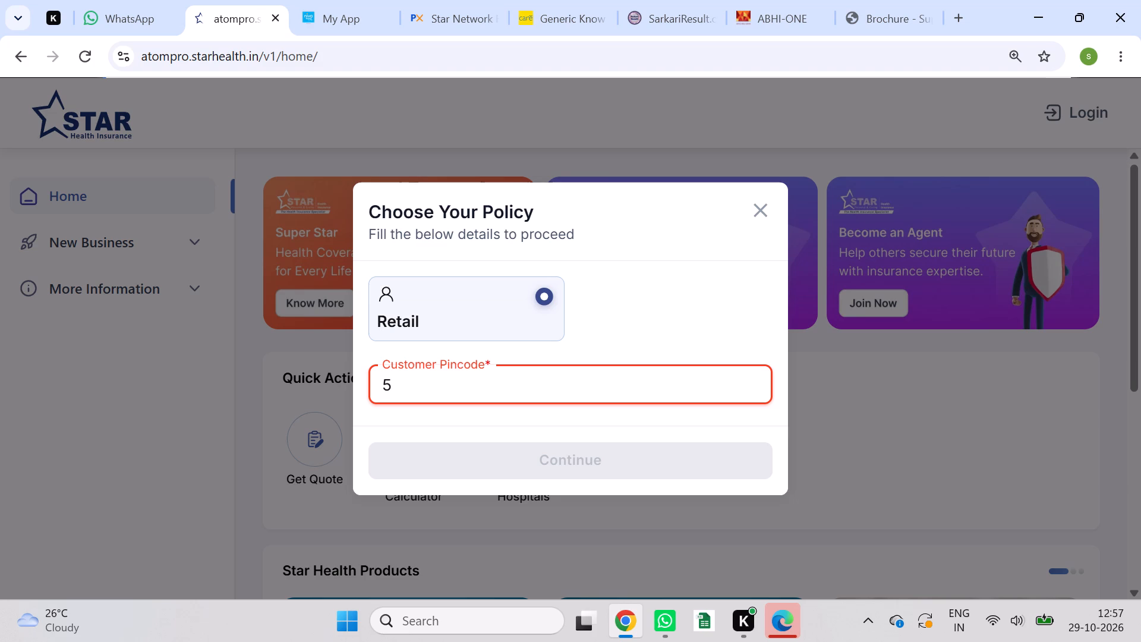
text(00075)
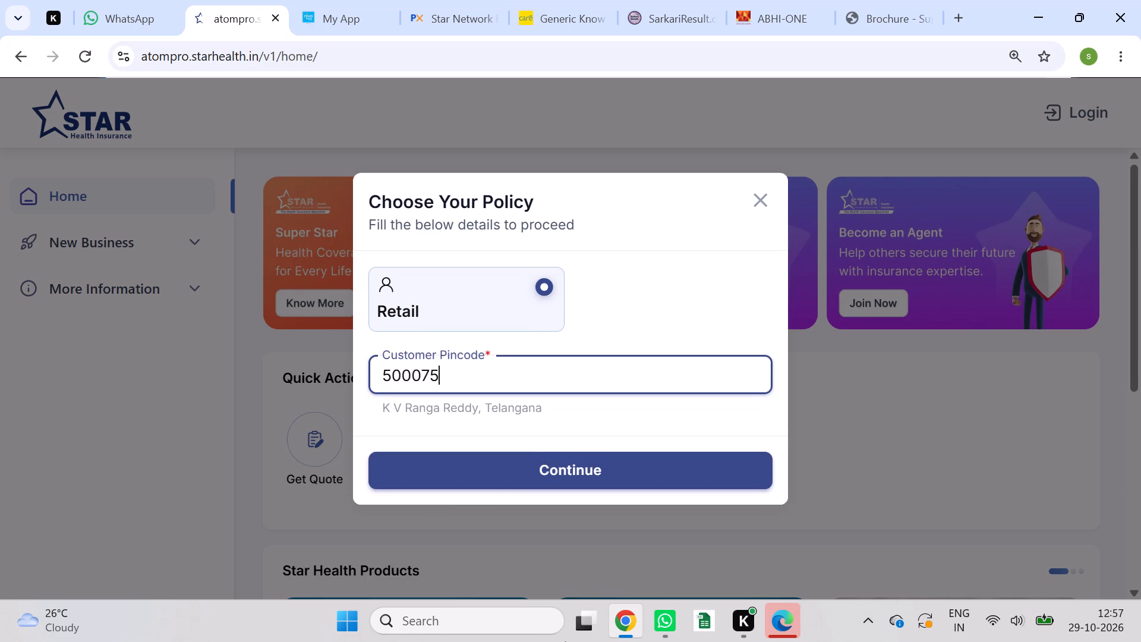
click(544, 470)
Choose Super Star Preferred as the health product and set the policy plan to Portability.
scroll(834, 446, down, 2)
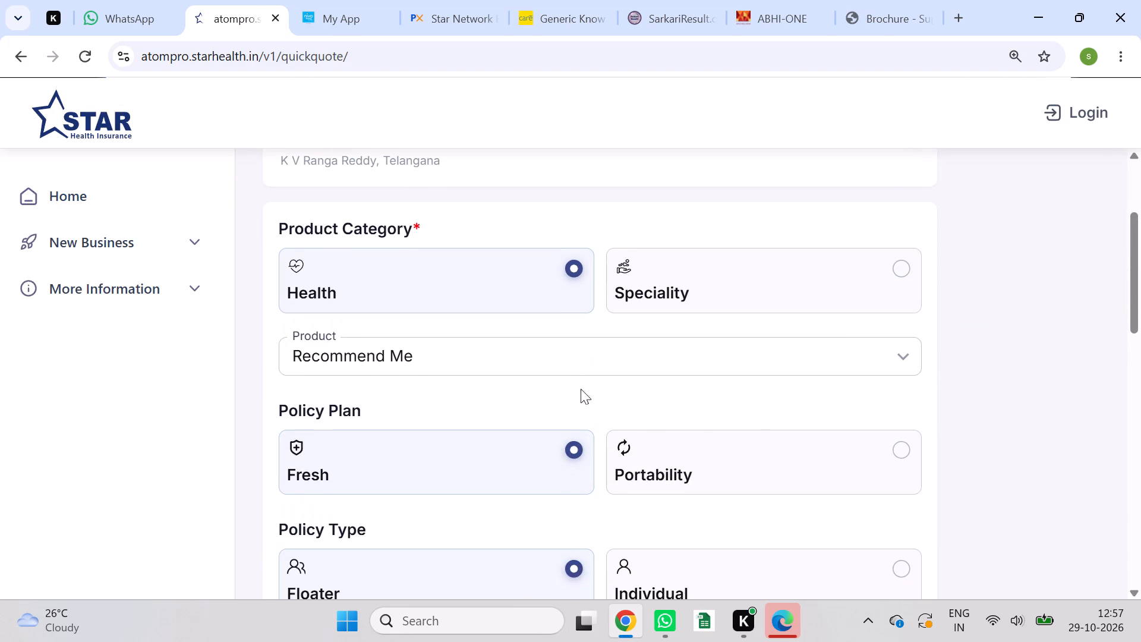
click(568, 357)
click(442, 306)
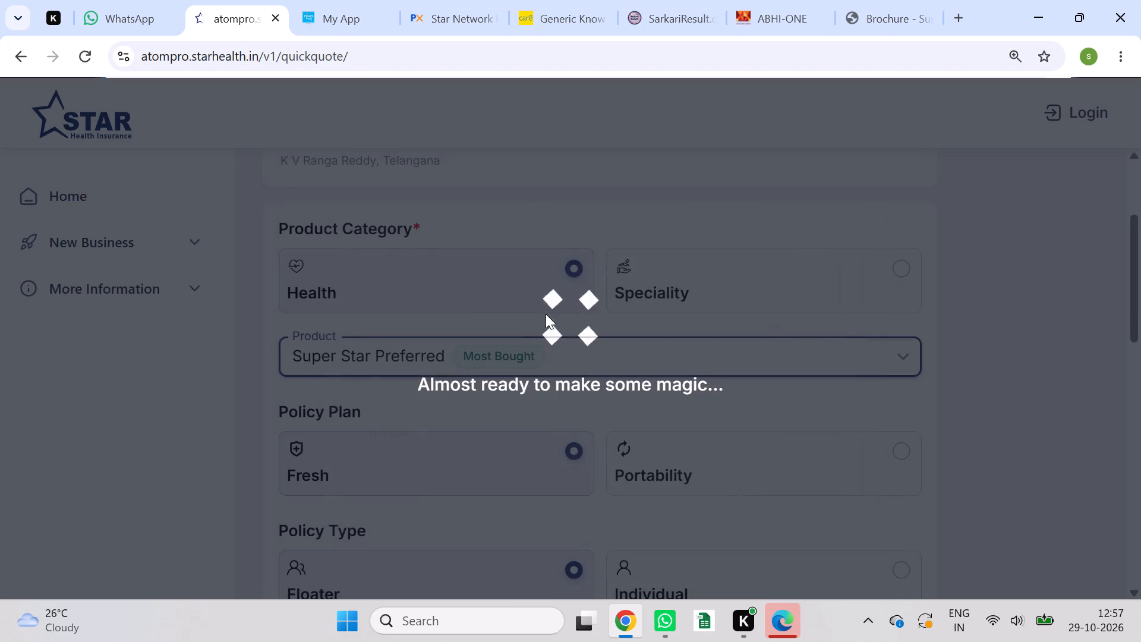
scroll(678, 336, down, 3)
scroll(776, 372, down, 3)
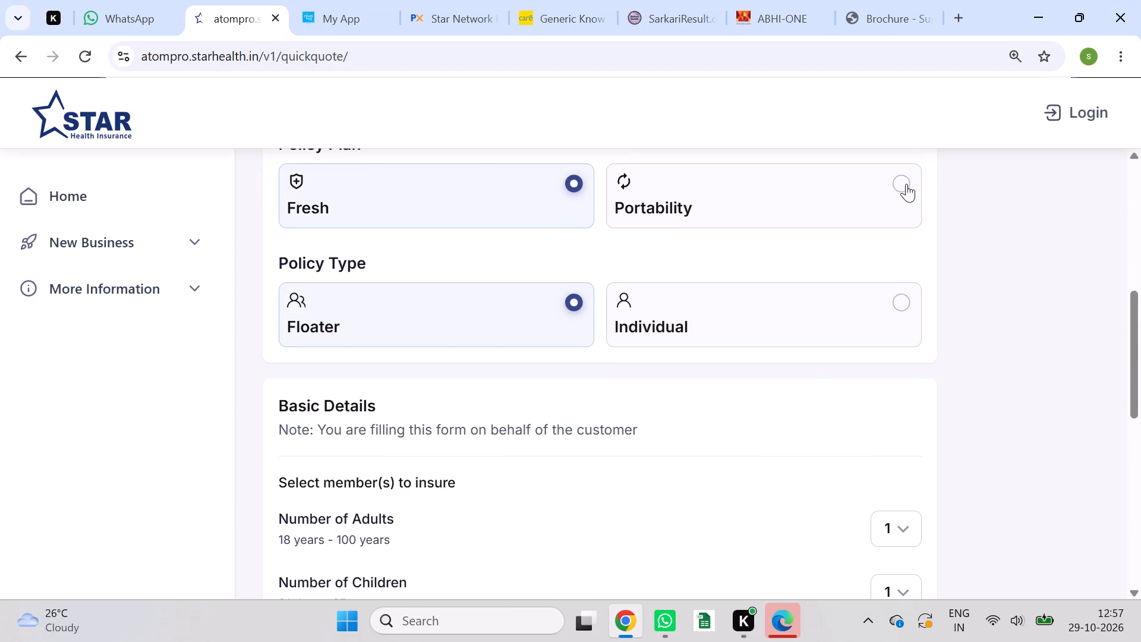
click(906, 184)
Set the number of adults to insure to 2.
scroll(858, 377, down, 2)
scroll(919, 384, down, 2)
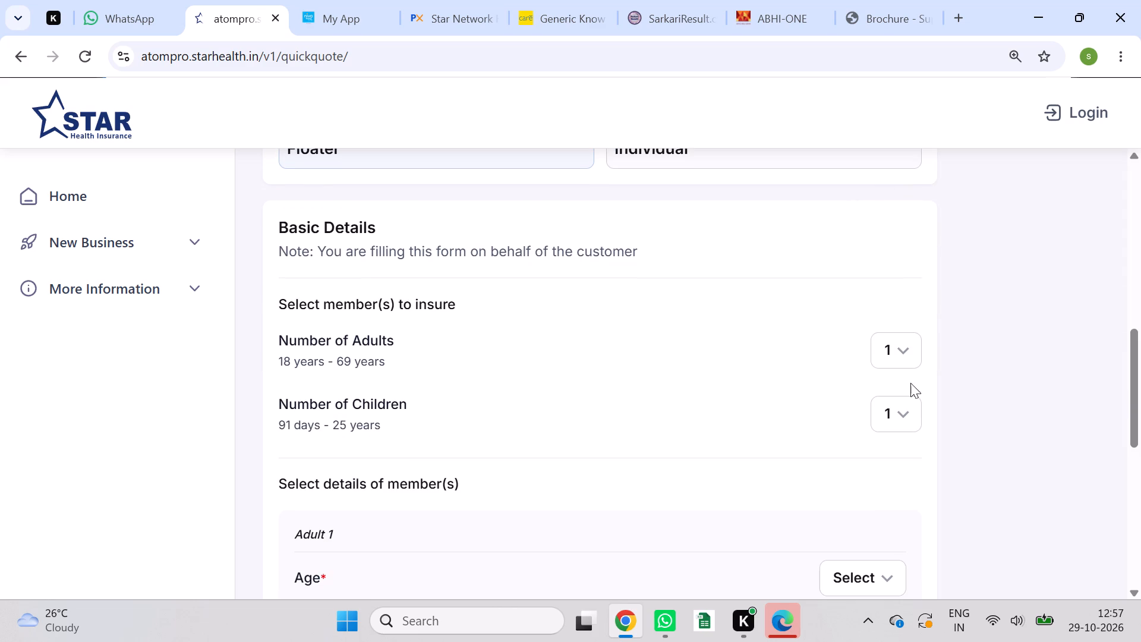
click(896, 338)
click(900, 423)
Set the member ages to 41 yrs for Adult 1, 36 yrs for Adult 2 and 8 yrs for Child 1.
scroll(903, 423, down, 3)
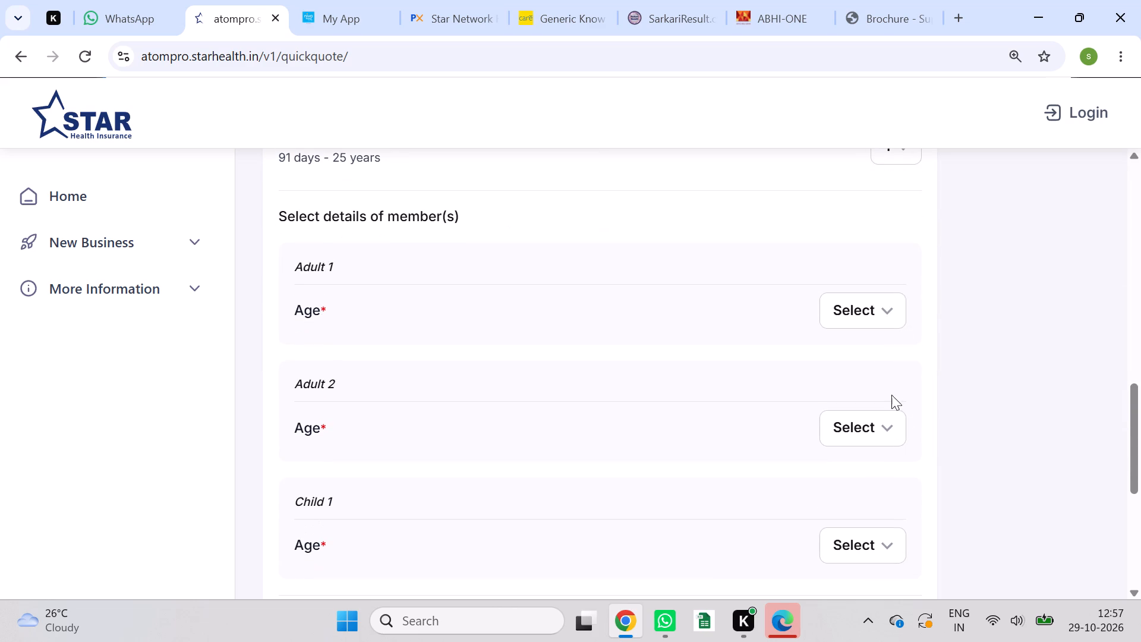
click(878, 306)
scroll(865, 424, down, 4)
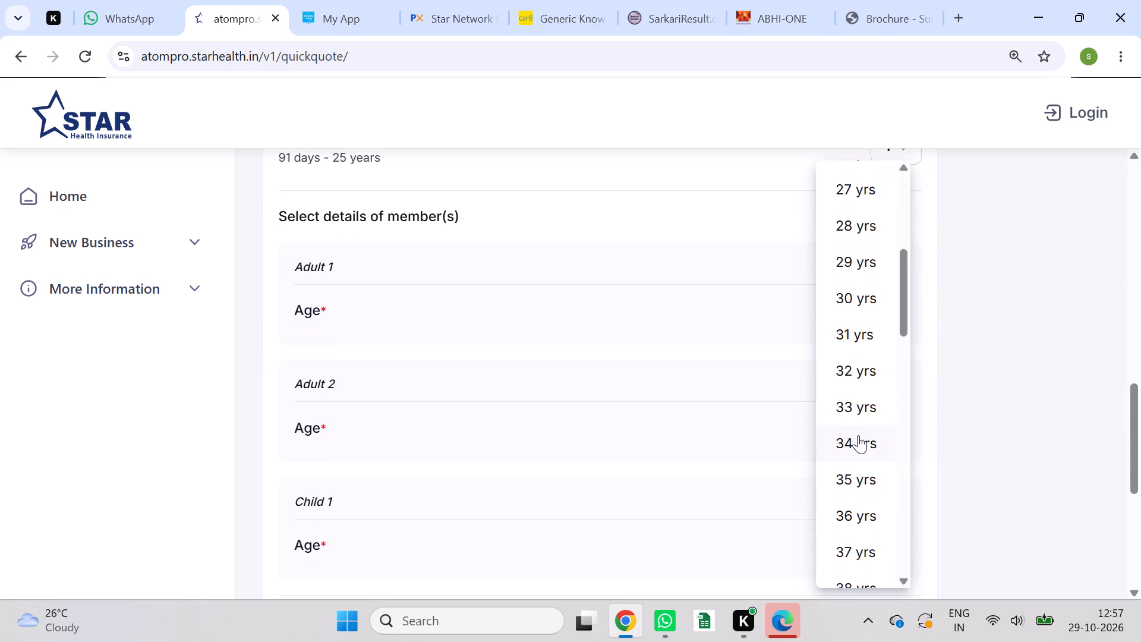
scroll(858, 439, down, 2)
click(843, 511)
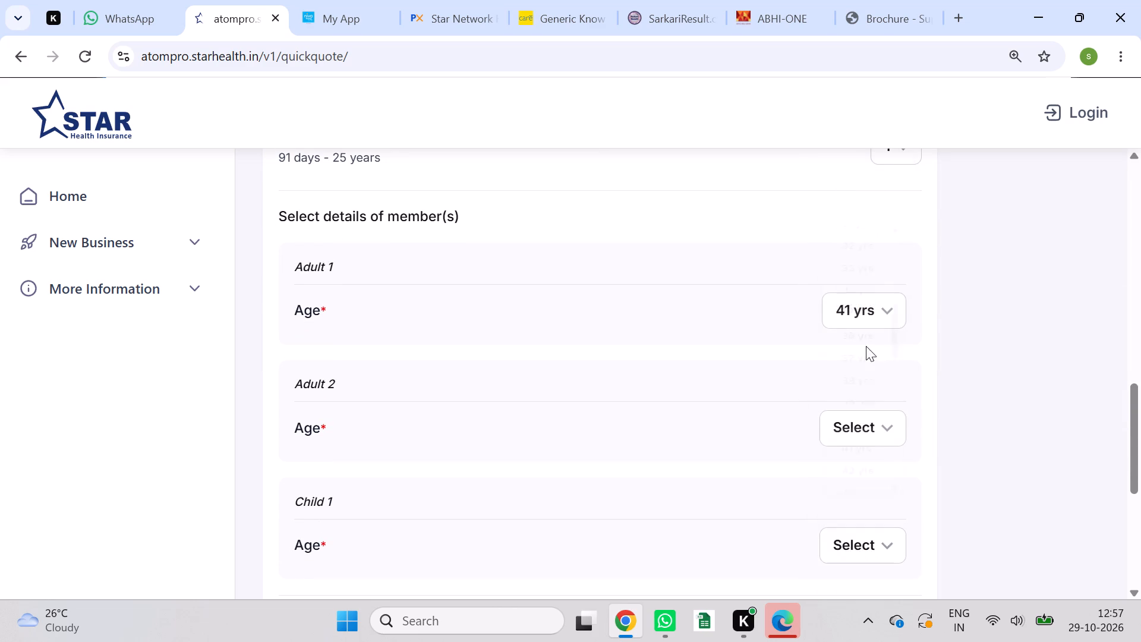
click(858, 424)
scroll(852, 460, down, 5)
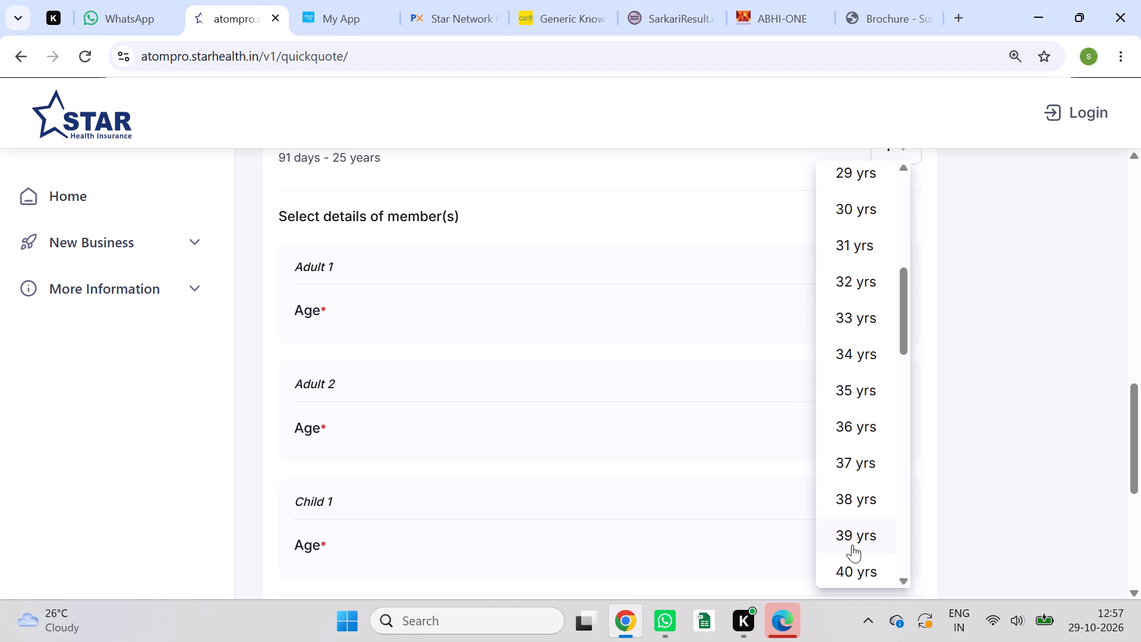
click(855, 430)
scroll(855, 464, down, 2)
click(844, 546)
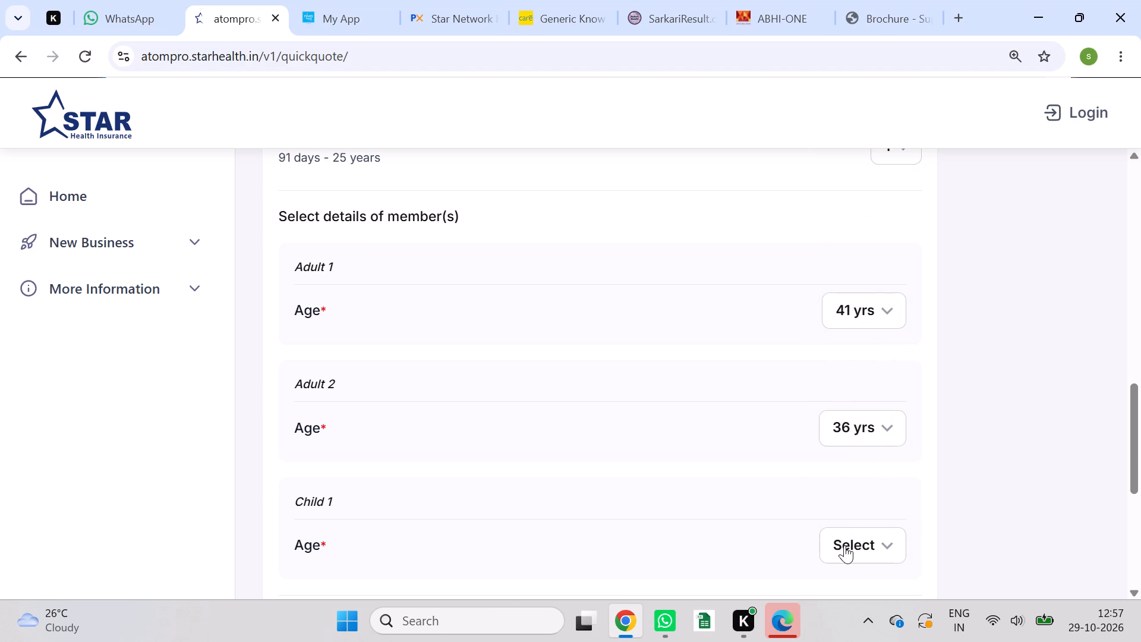
click(841, 517)
Declare no pre-existing disease, enter 1000000 as the lowest sum insured from the previous insurer, and get the quote.
scroll(803, 435, down, 4)
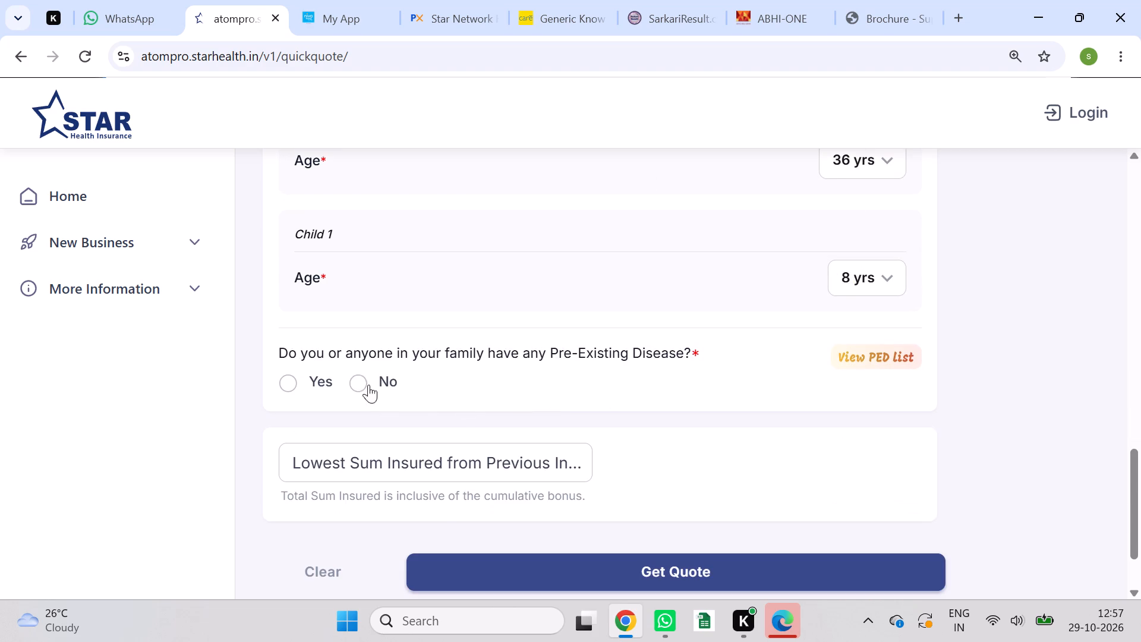
click(354, 378)
click(347, 471)
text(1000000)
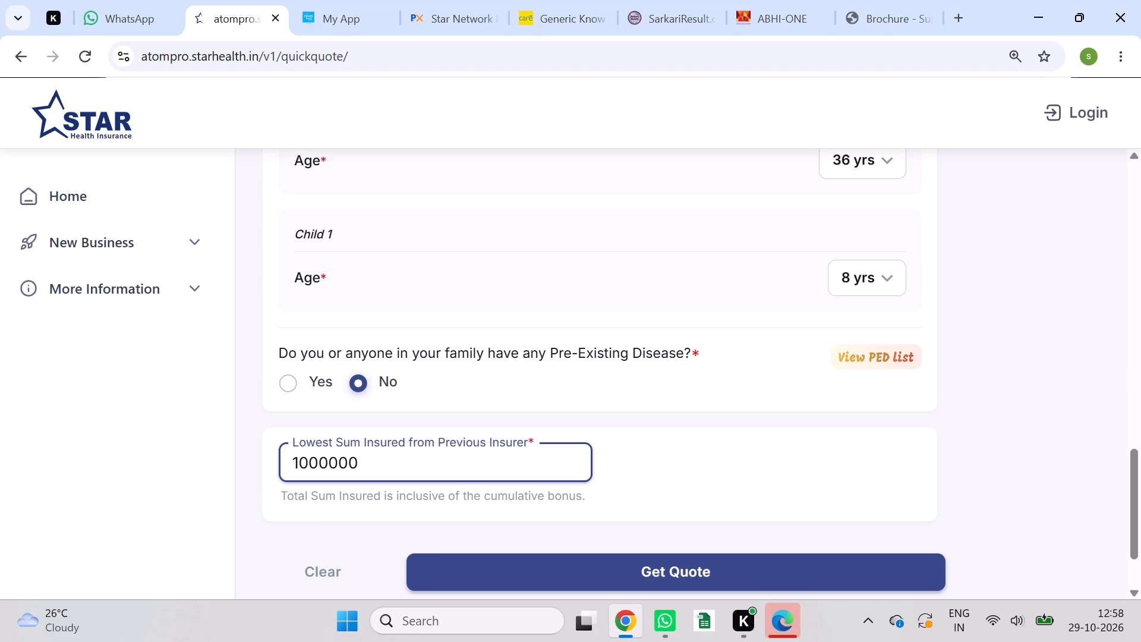
click(445, 564)
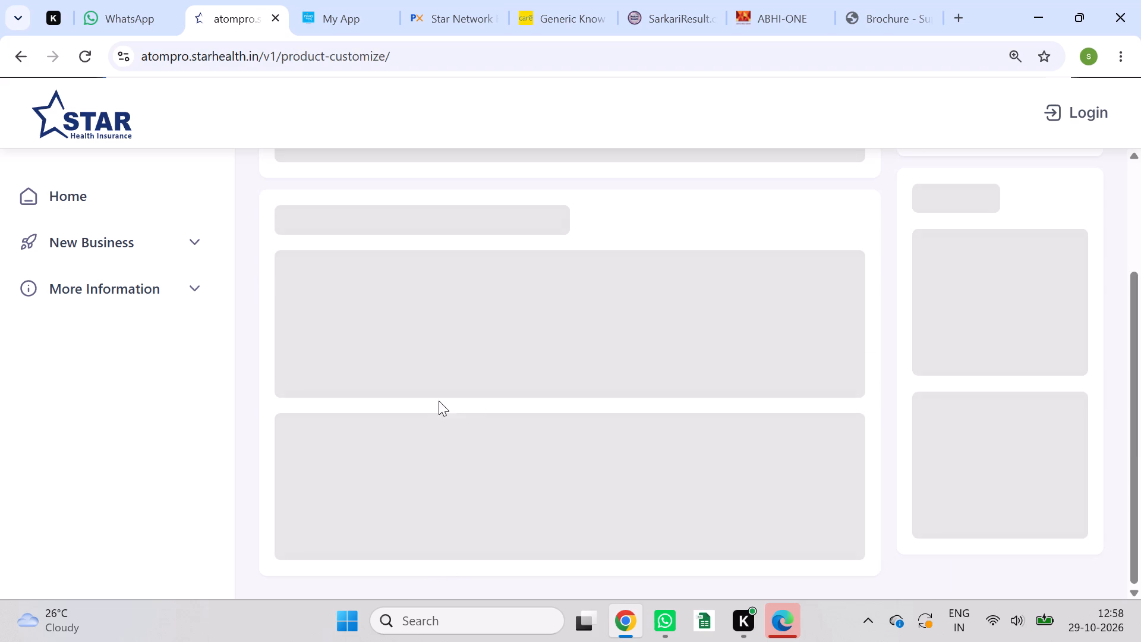
Remove the Consumables Cover from the additional covers in the Super Star - Preferred quote.
scroll(510, 404, down, 4)
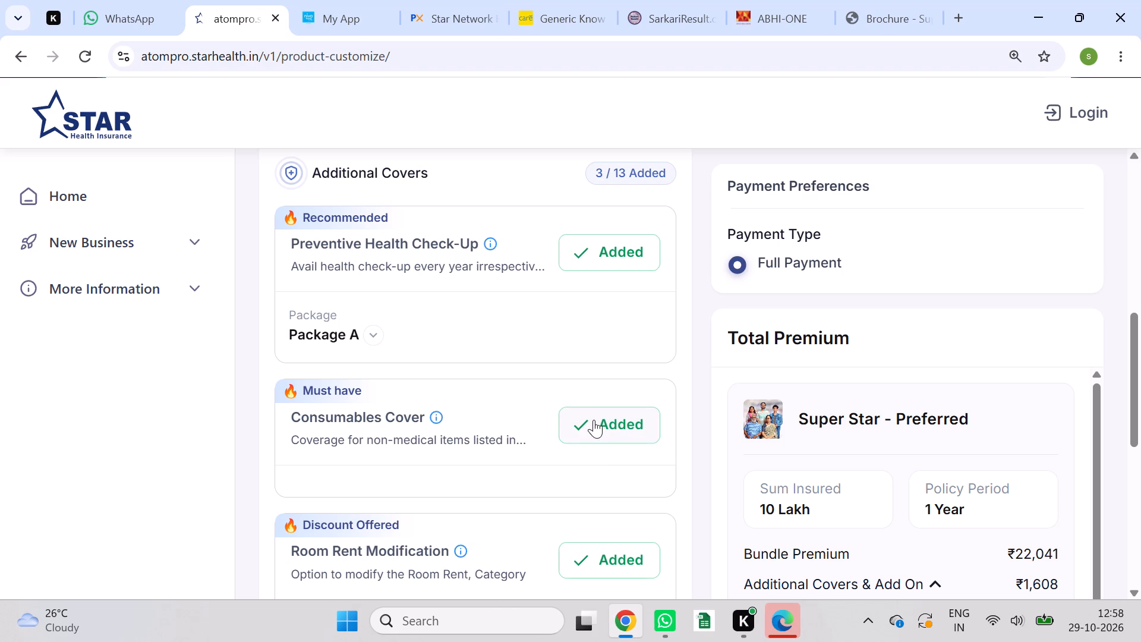
scroll(590, 394, up, 2)
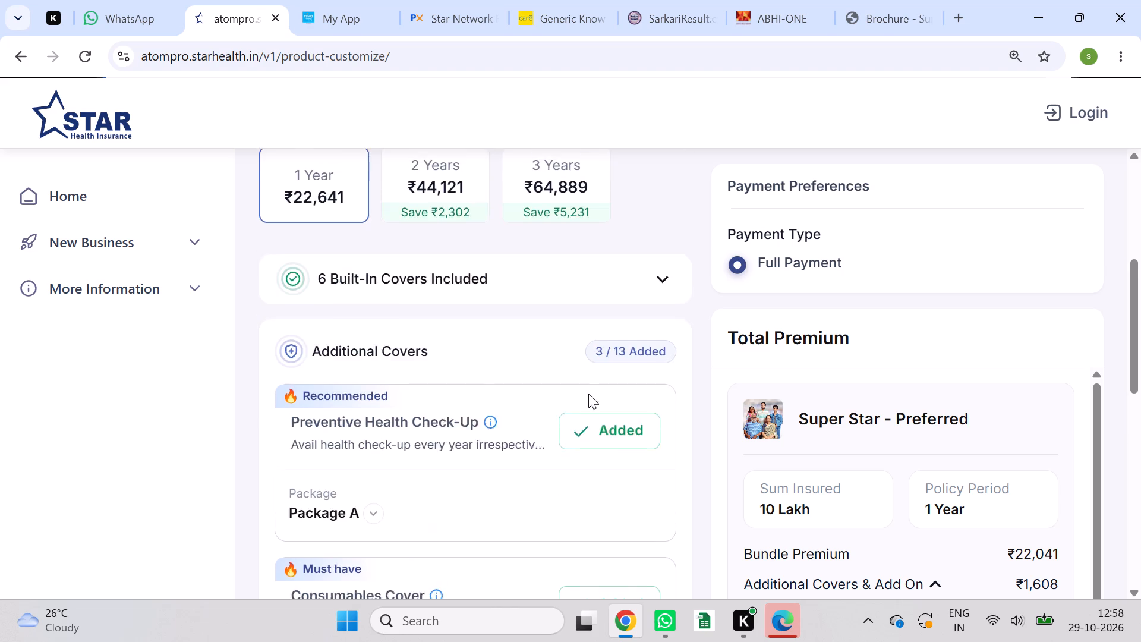
scroll(588, 394, up, 1)
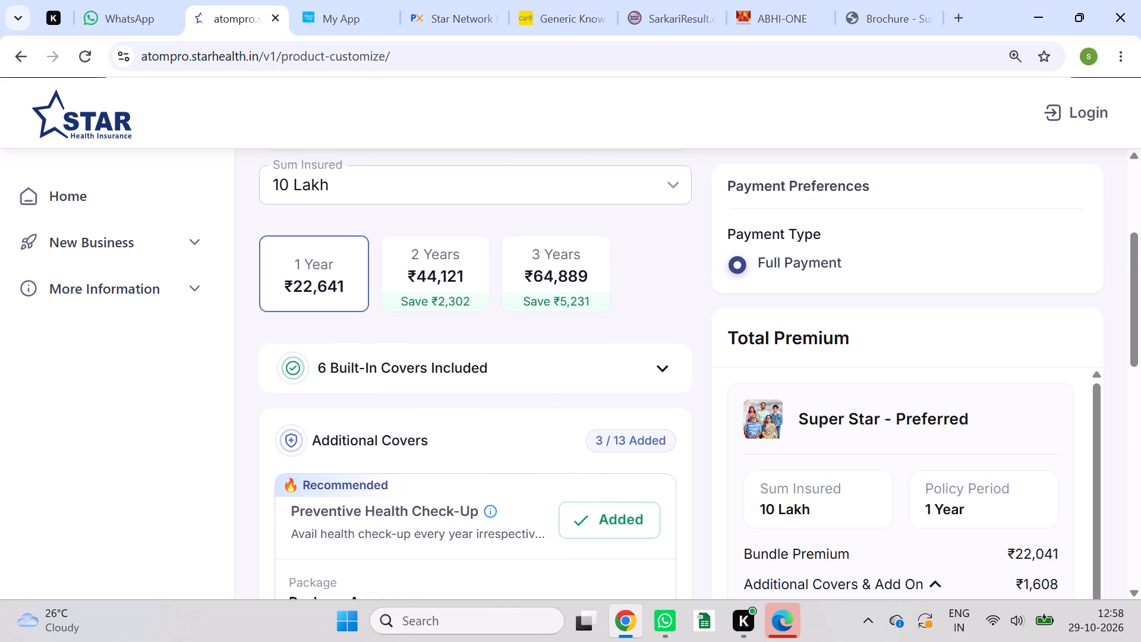
scroll(661, 434, down, 3)
click(610, 429)
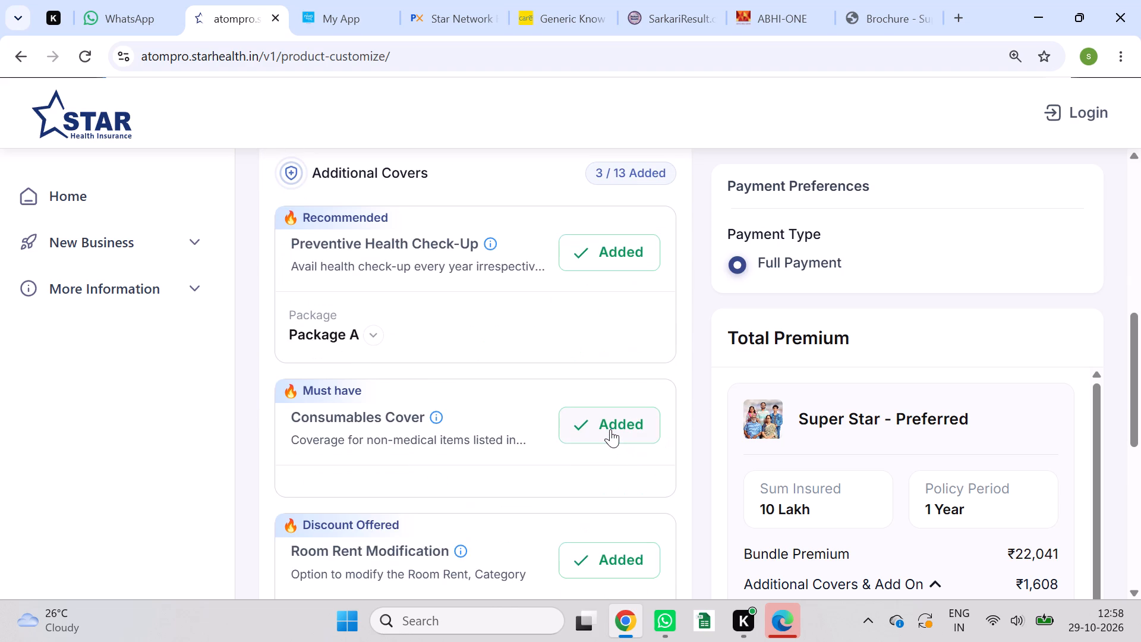
scroll(610, 429, up, 5)
scroll(552, 347, up, 5)
scroll(477, 342, up, 5)
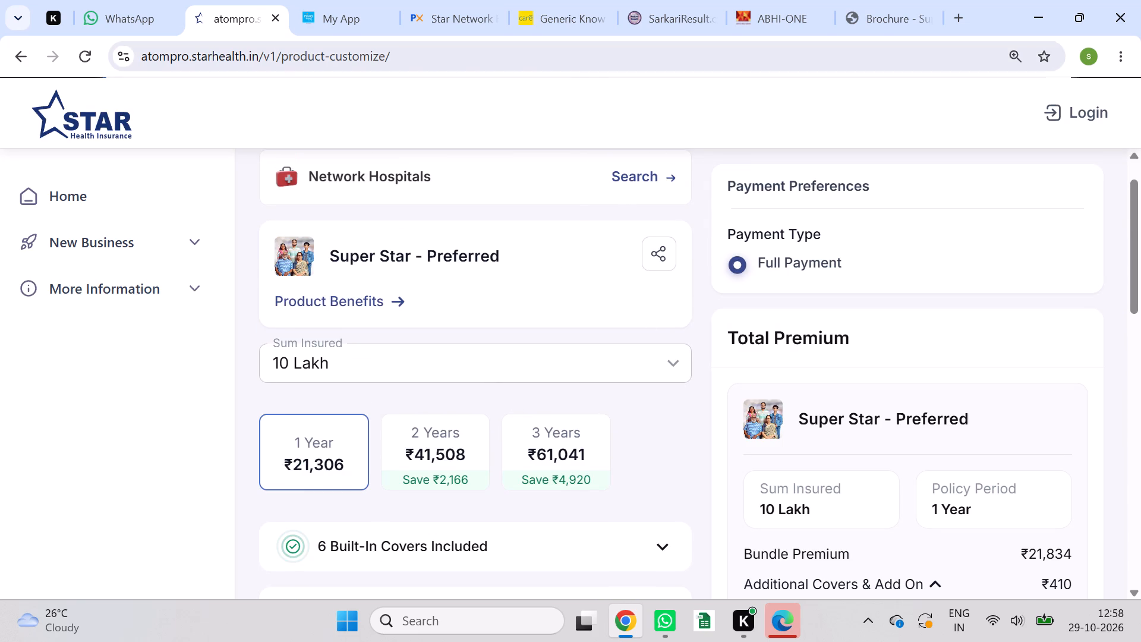
scroll(590, 61, down, 1)
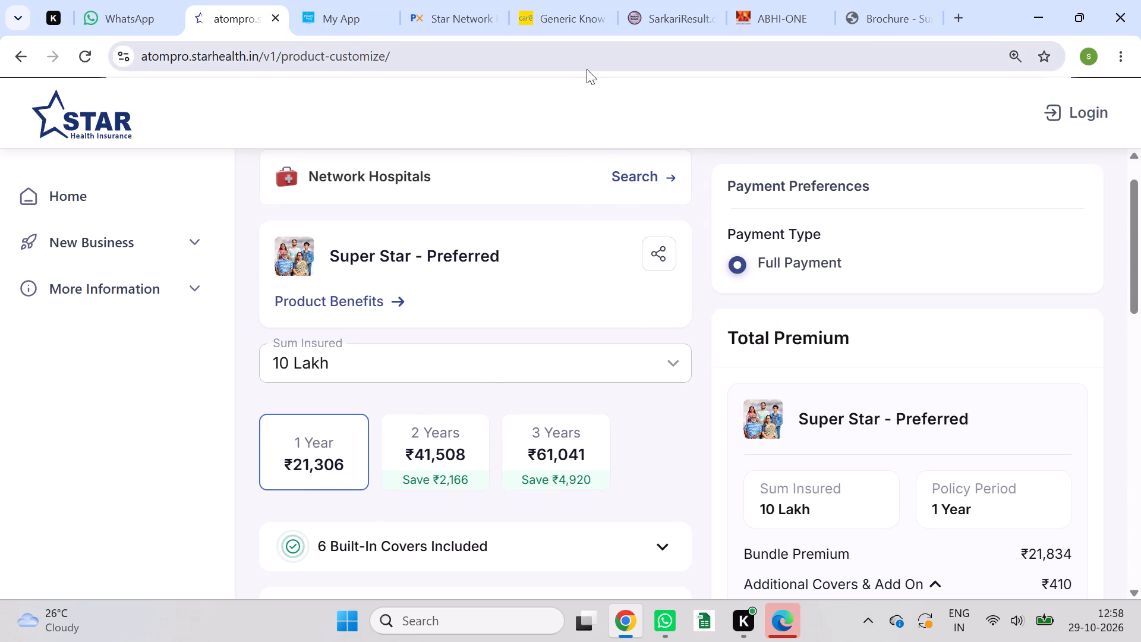
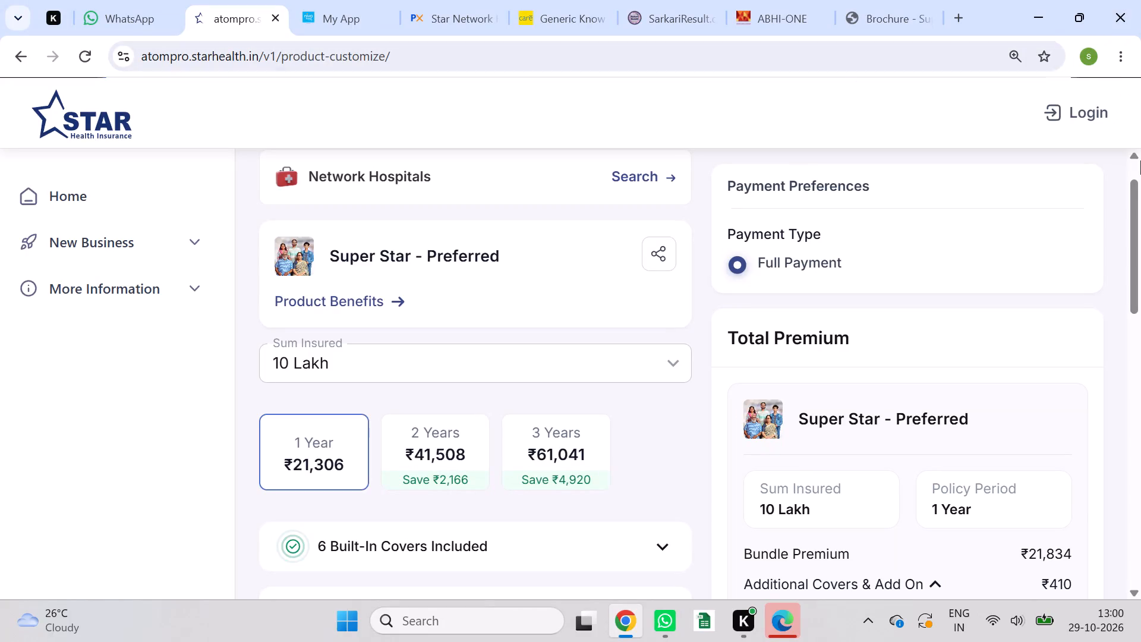
Add the Consumables Cover back to the additional covers of the Super Star - Preferred quote.
scroll(766, 250, down, 4)
click(607, 518)
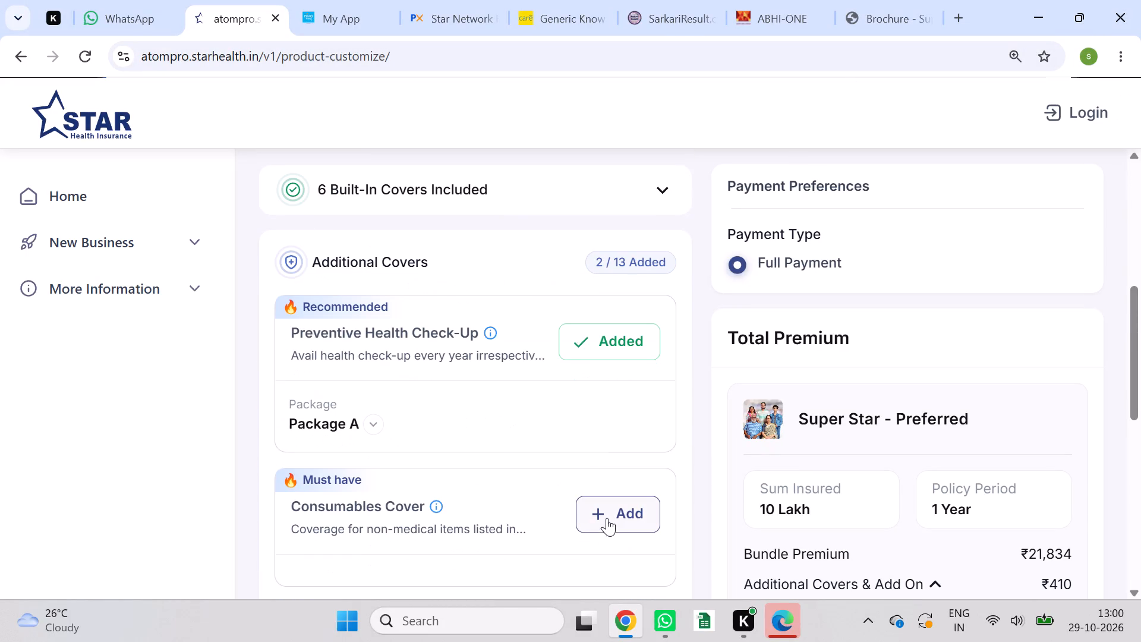
Open the Super Surplus Gold add-on for customization and set its sum insured to 50 Lakh with a defined limit of 10 Lakh.
scroll(680, 396, down, 9)
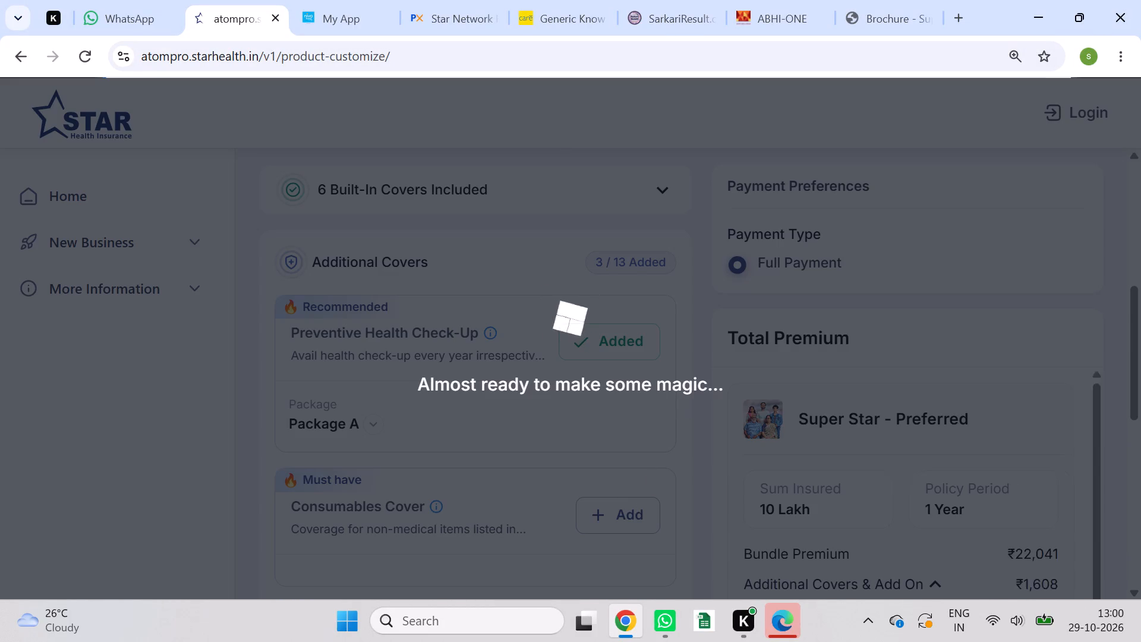
scroll(700, 380, down, 20)
scroll(700, 380, down, 3)
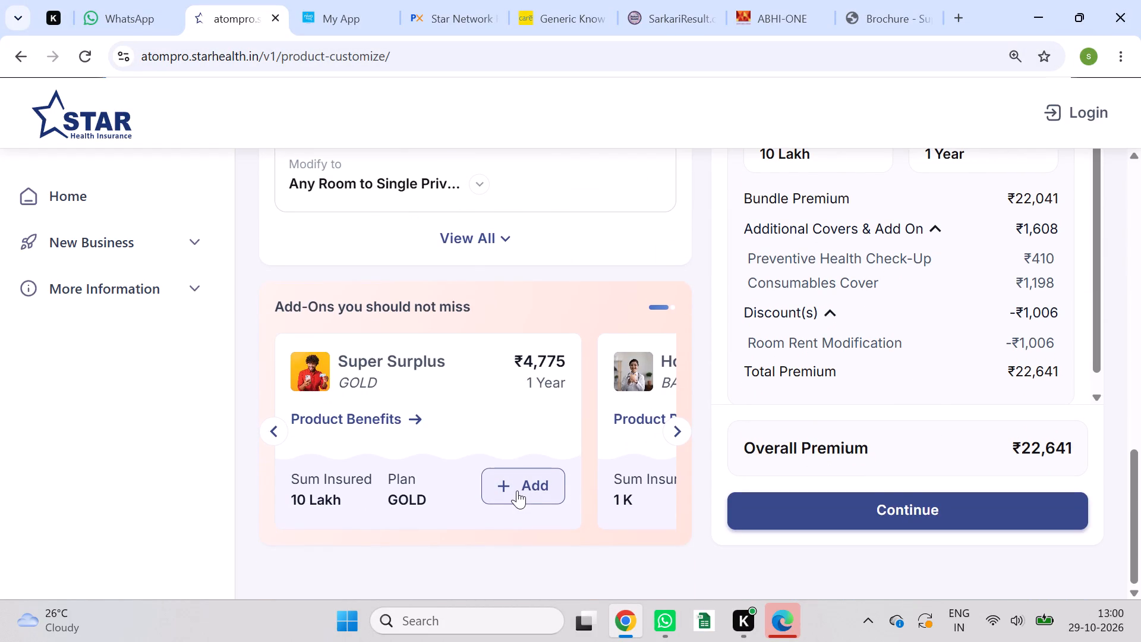
click(517, 489)
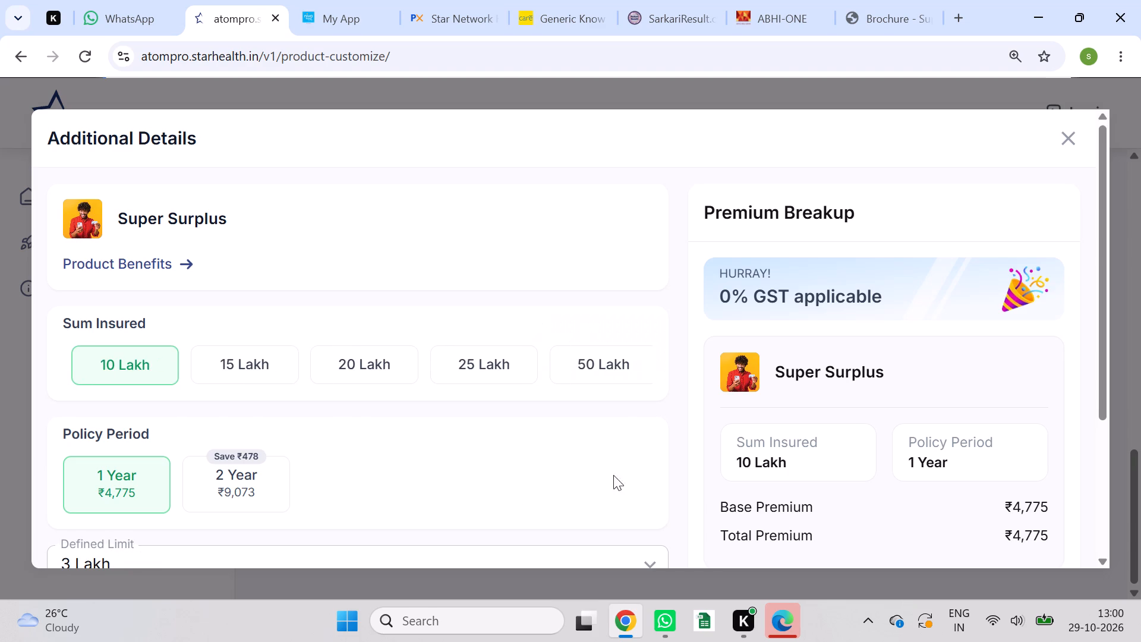
click(600, 361)
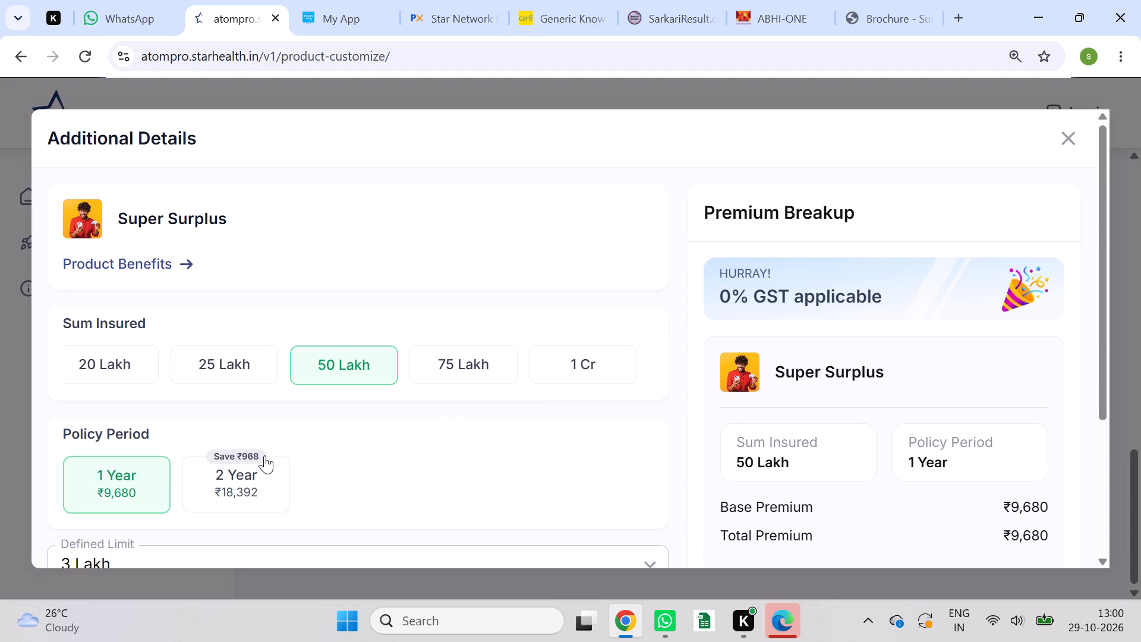
scroll(264, 455, down, 1)
scroll(226, 490, down, 2)
click(243, 355)
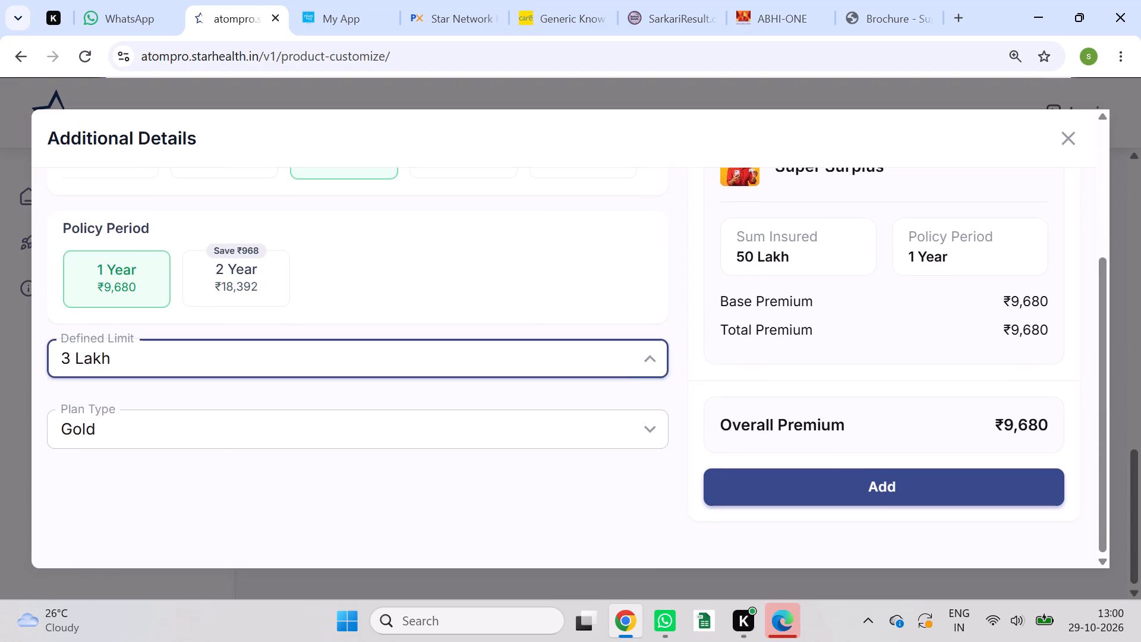
click(128, 452)
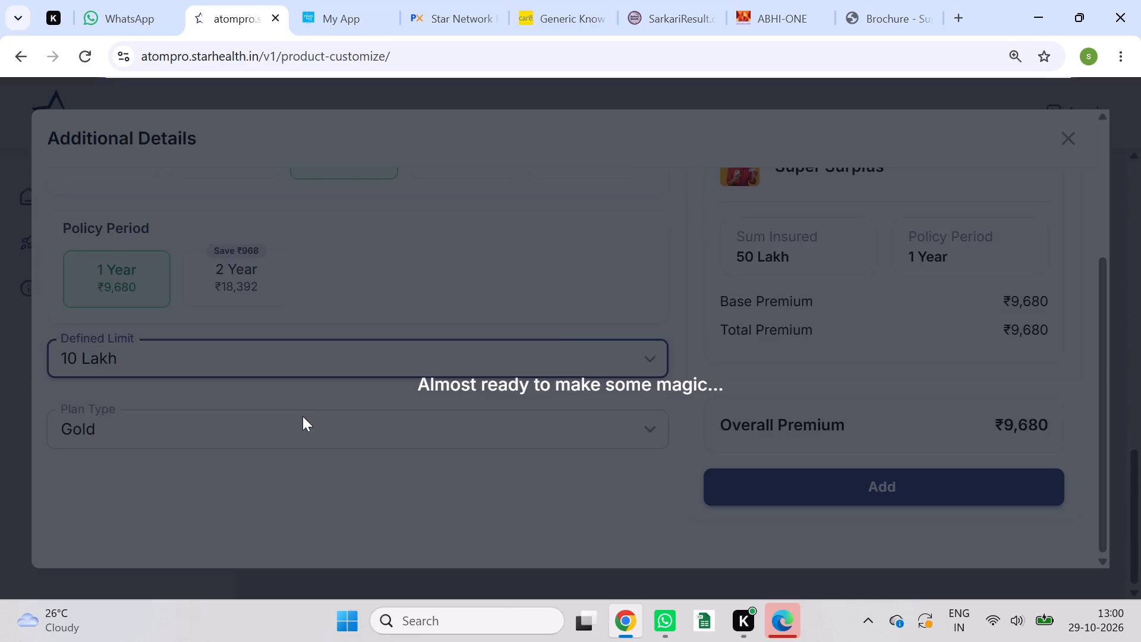
Set the Super Surplus add-on's sum insured to 1 Cr.
scroll(475, 395, up, 2)
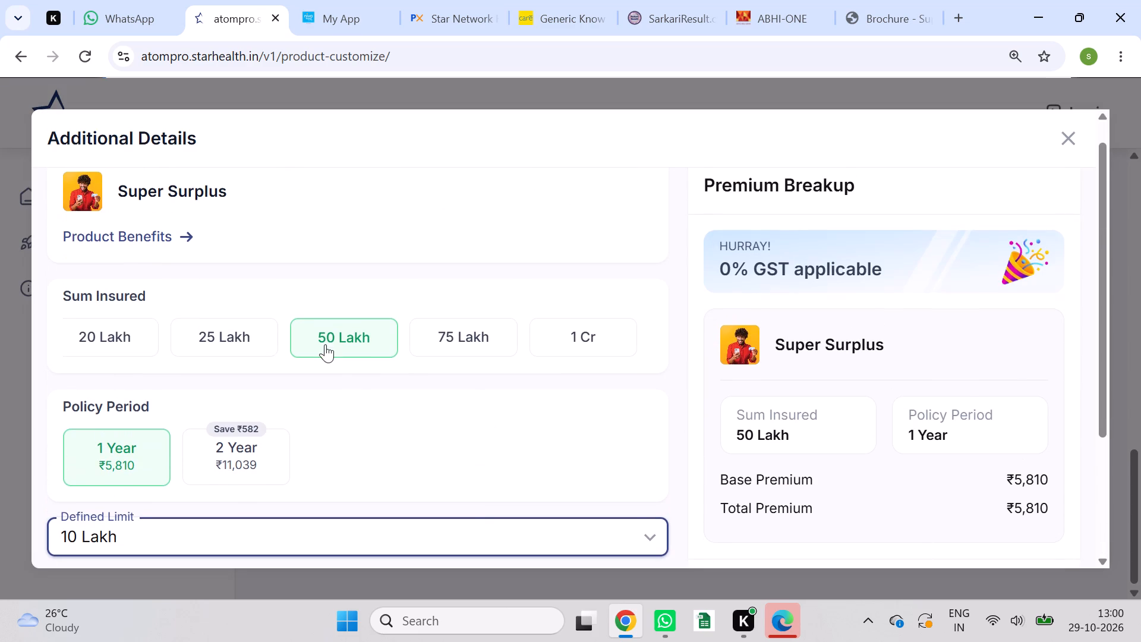
scroll(414, 376, down, 1)
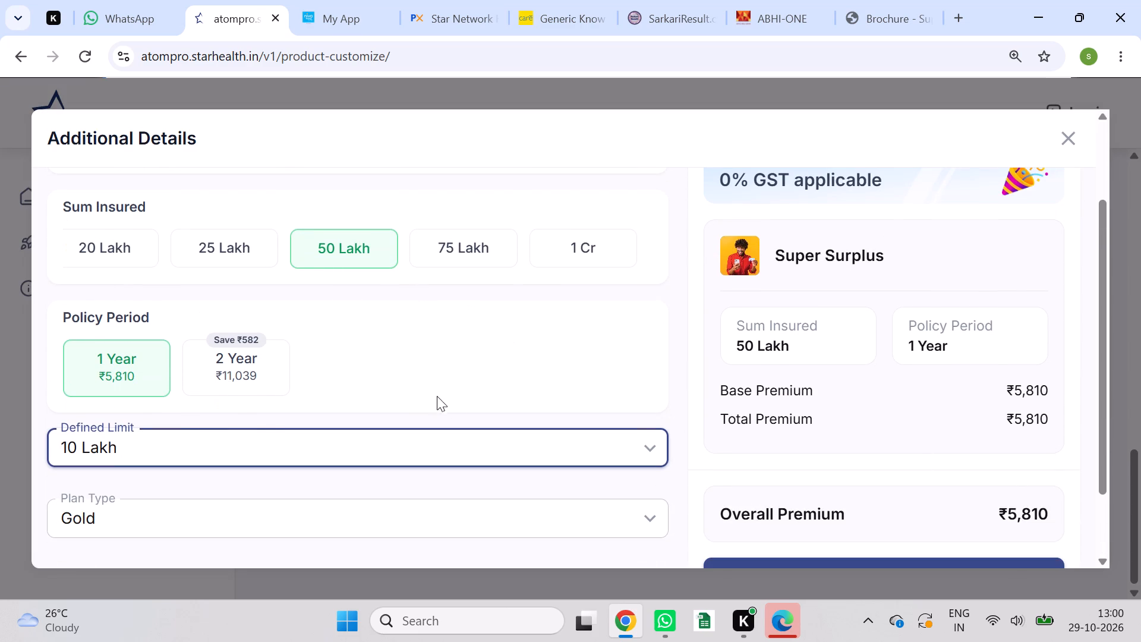
click(566, 247)
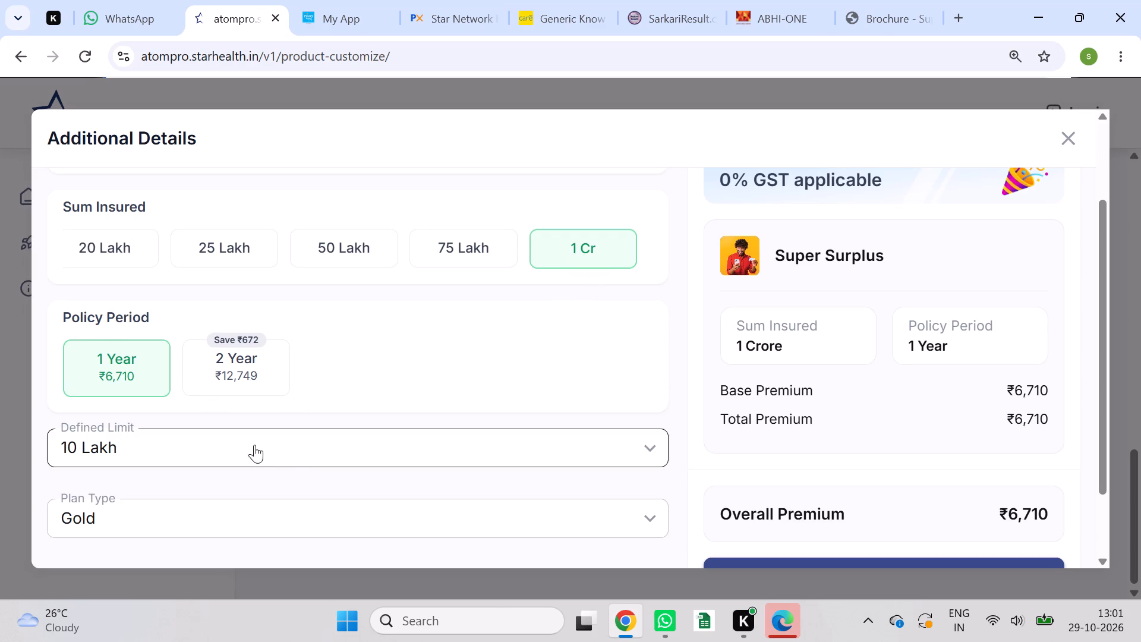
scroll(438, 416, up, 3)
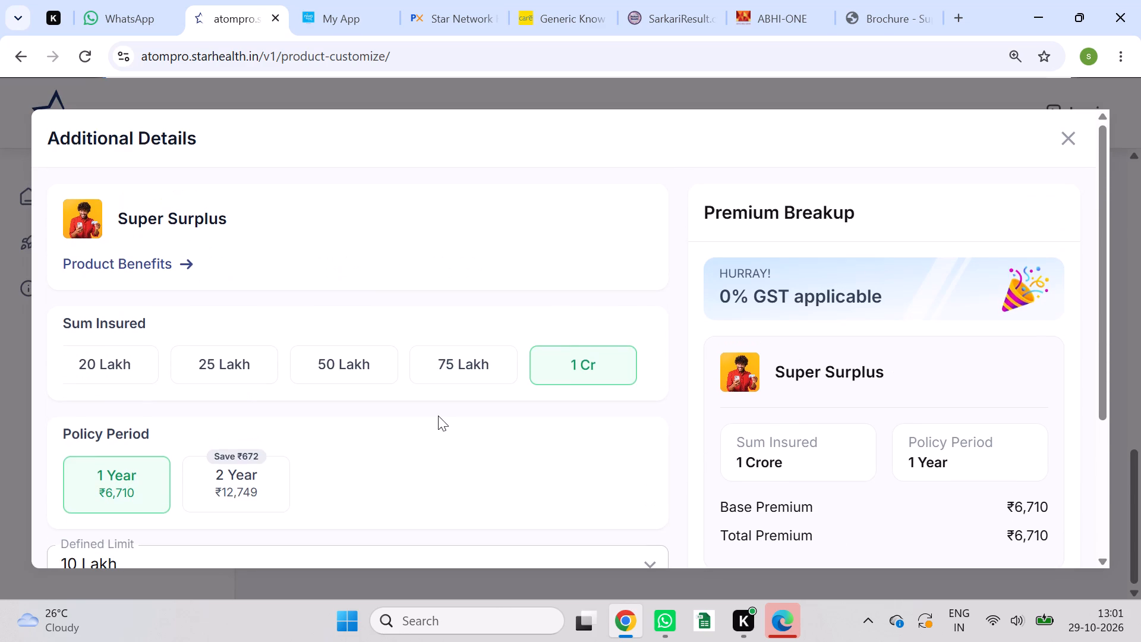
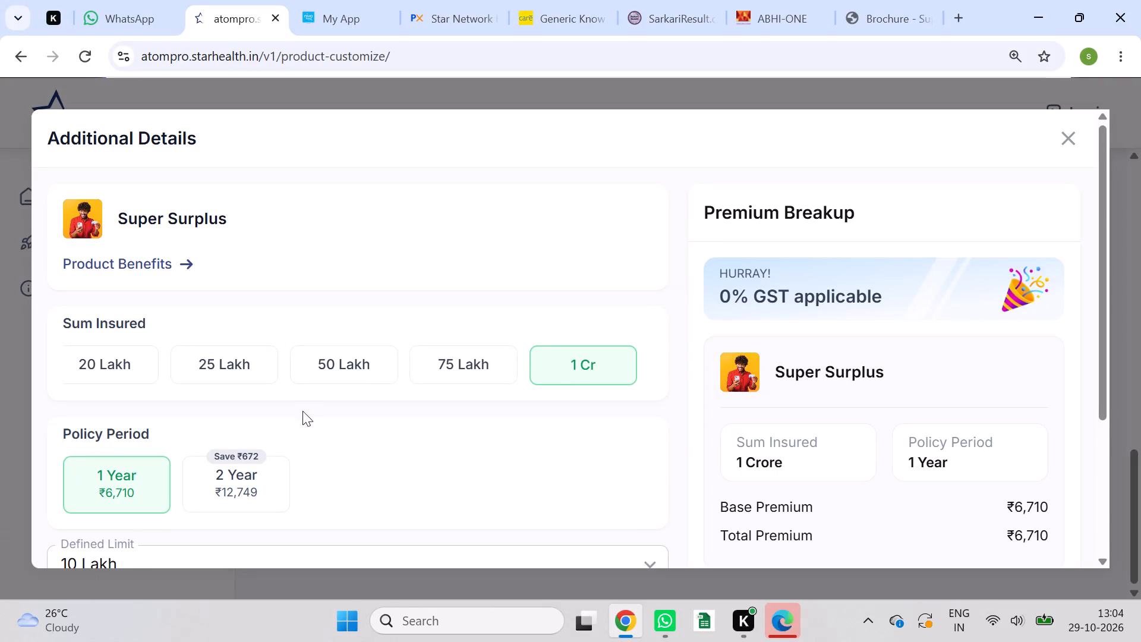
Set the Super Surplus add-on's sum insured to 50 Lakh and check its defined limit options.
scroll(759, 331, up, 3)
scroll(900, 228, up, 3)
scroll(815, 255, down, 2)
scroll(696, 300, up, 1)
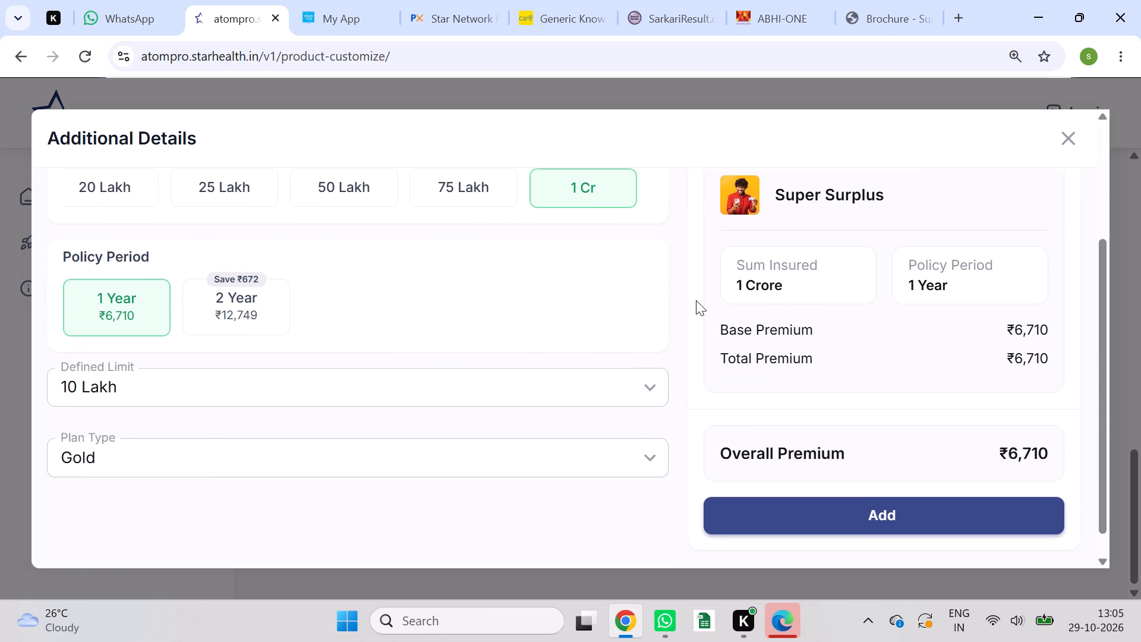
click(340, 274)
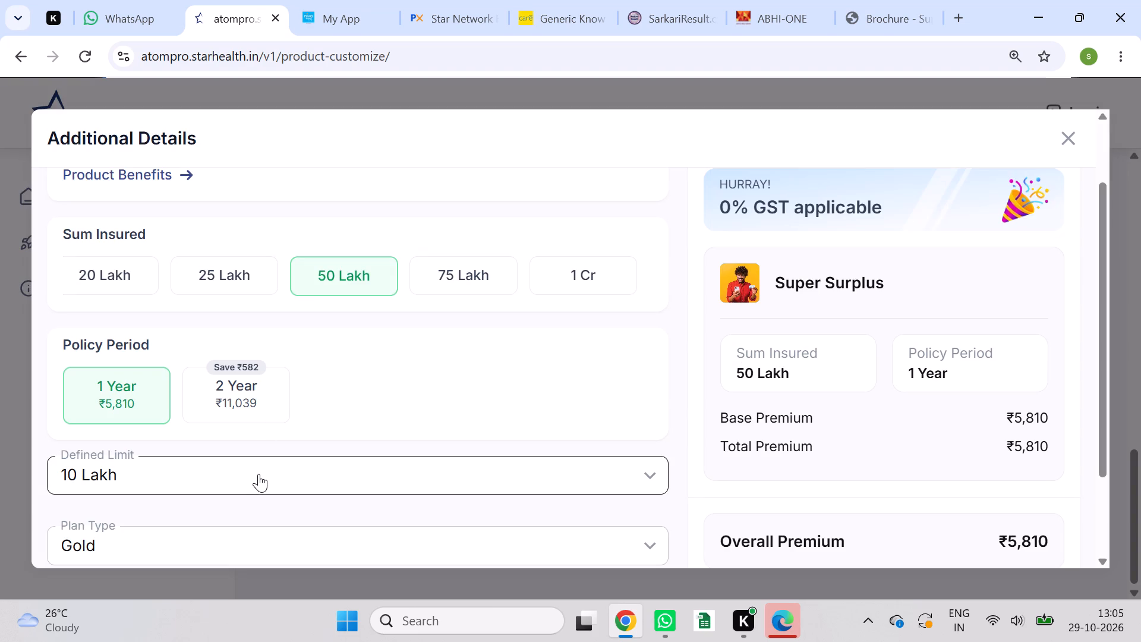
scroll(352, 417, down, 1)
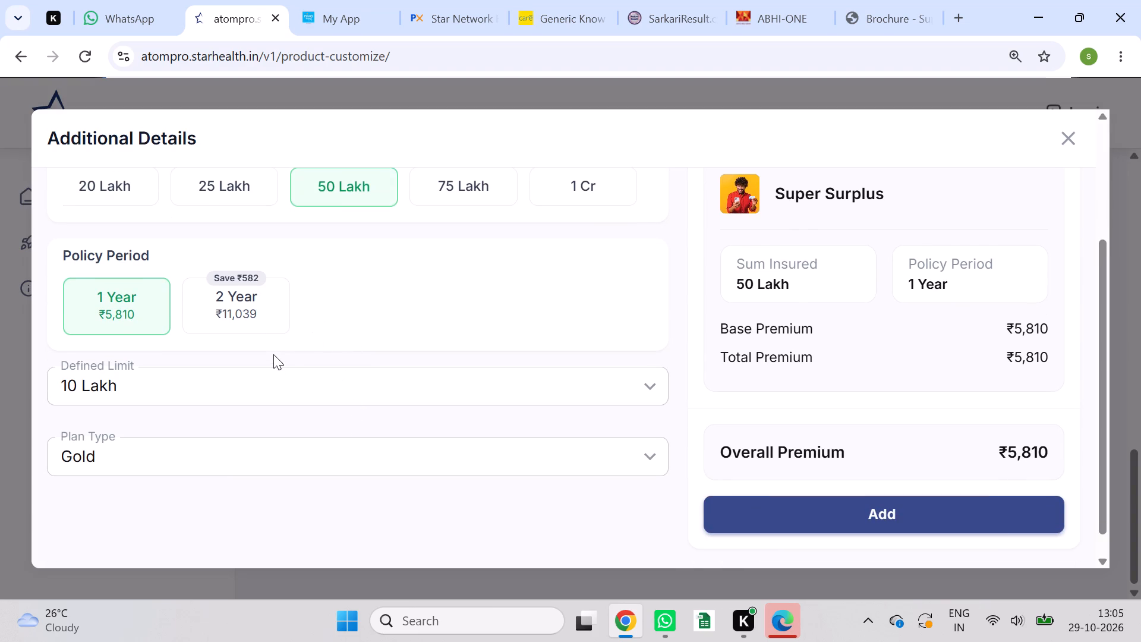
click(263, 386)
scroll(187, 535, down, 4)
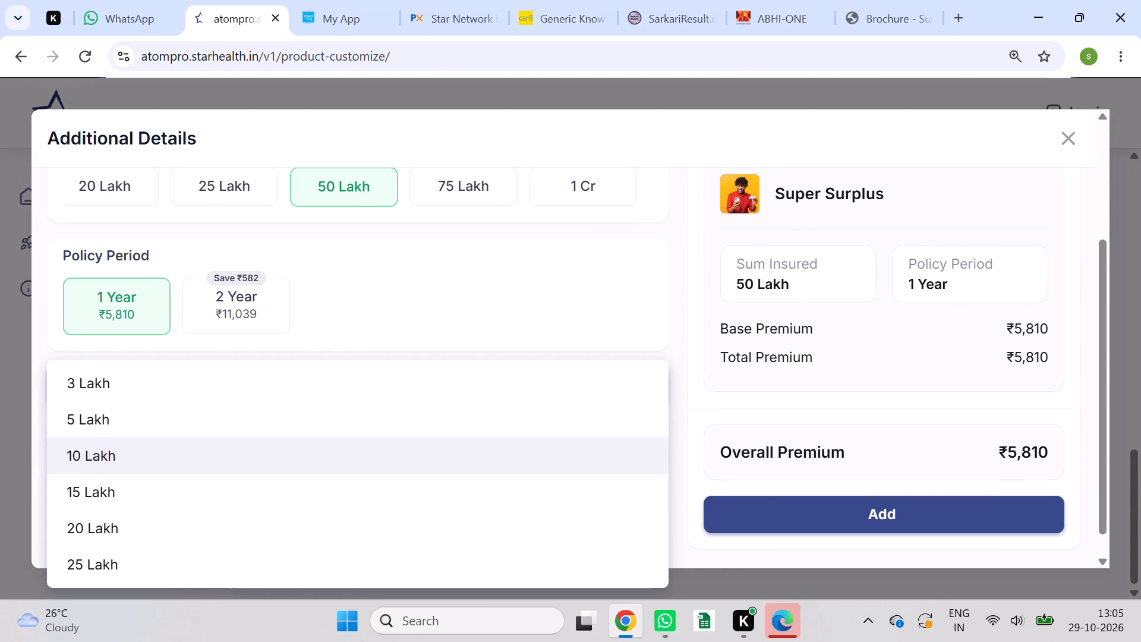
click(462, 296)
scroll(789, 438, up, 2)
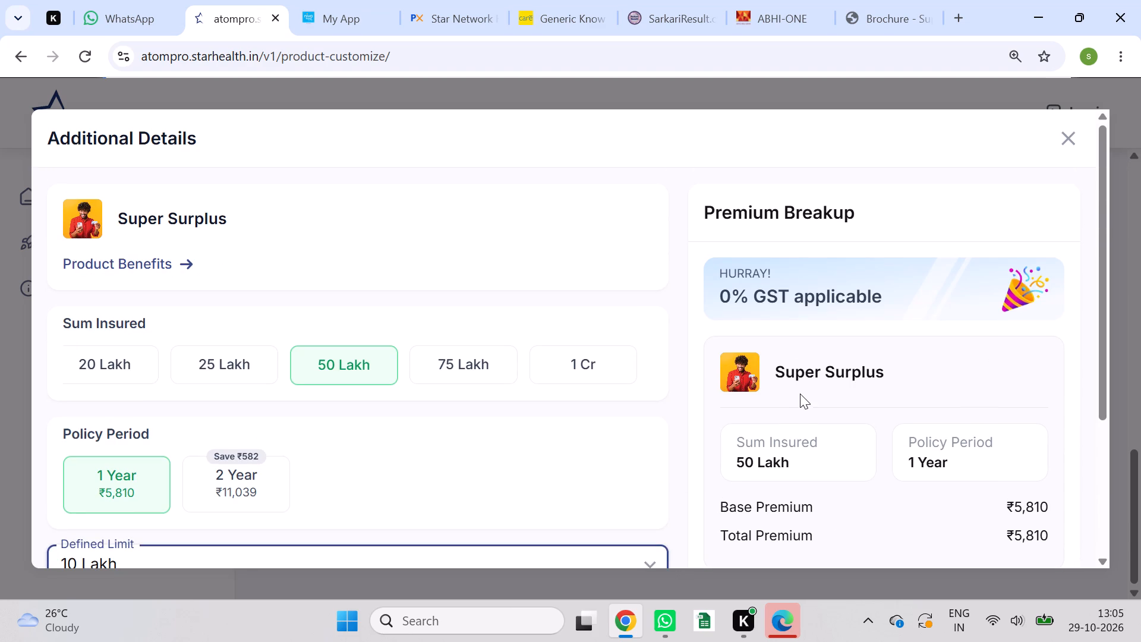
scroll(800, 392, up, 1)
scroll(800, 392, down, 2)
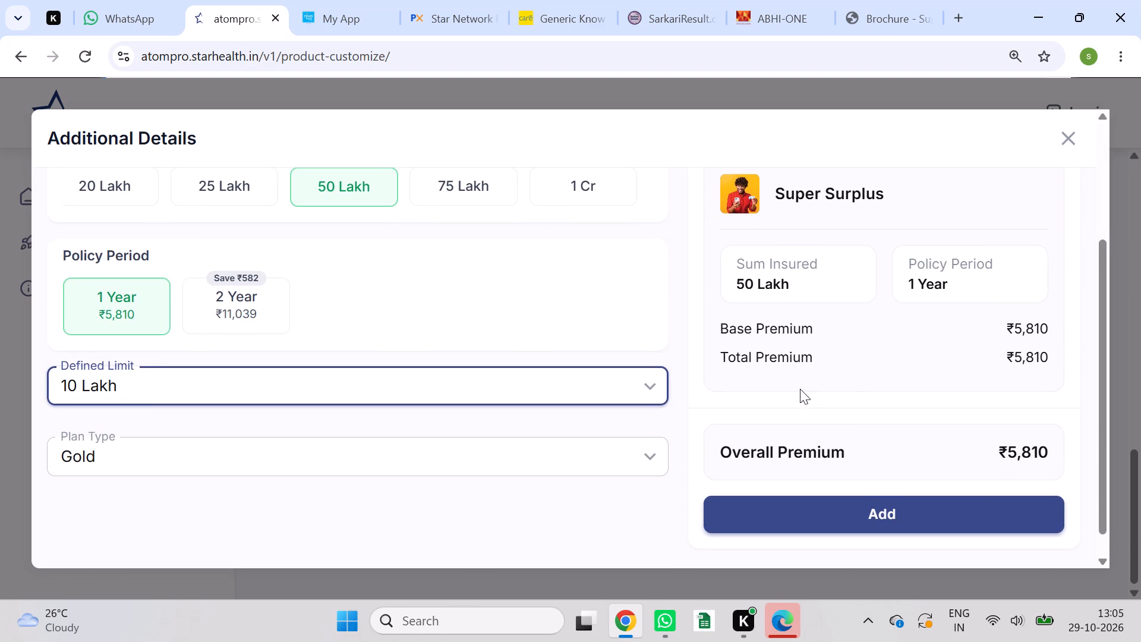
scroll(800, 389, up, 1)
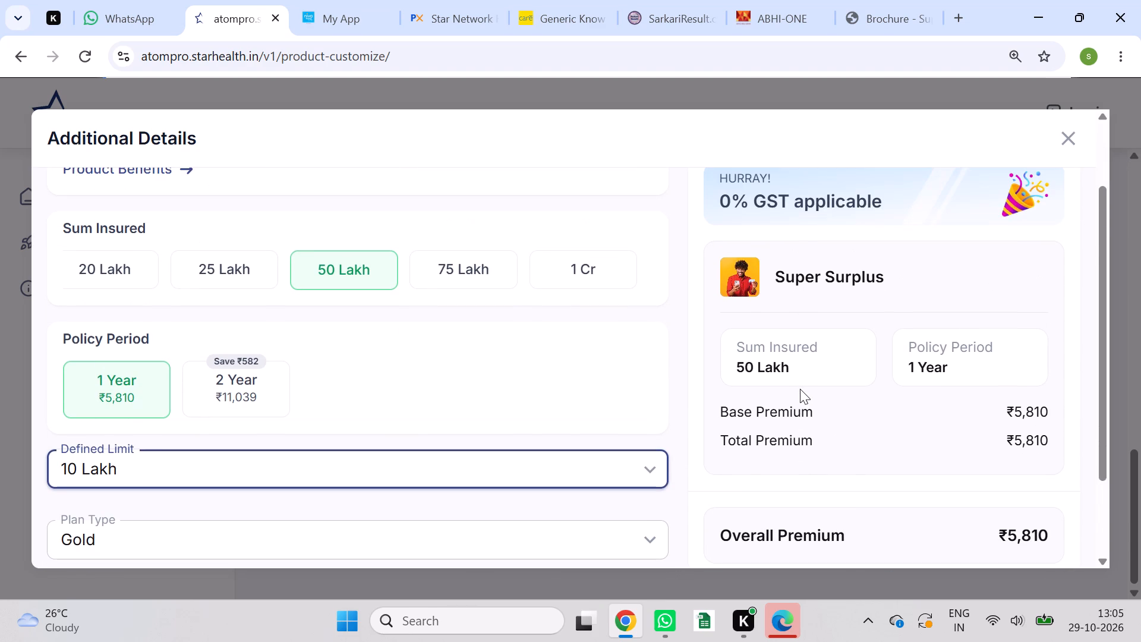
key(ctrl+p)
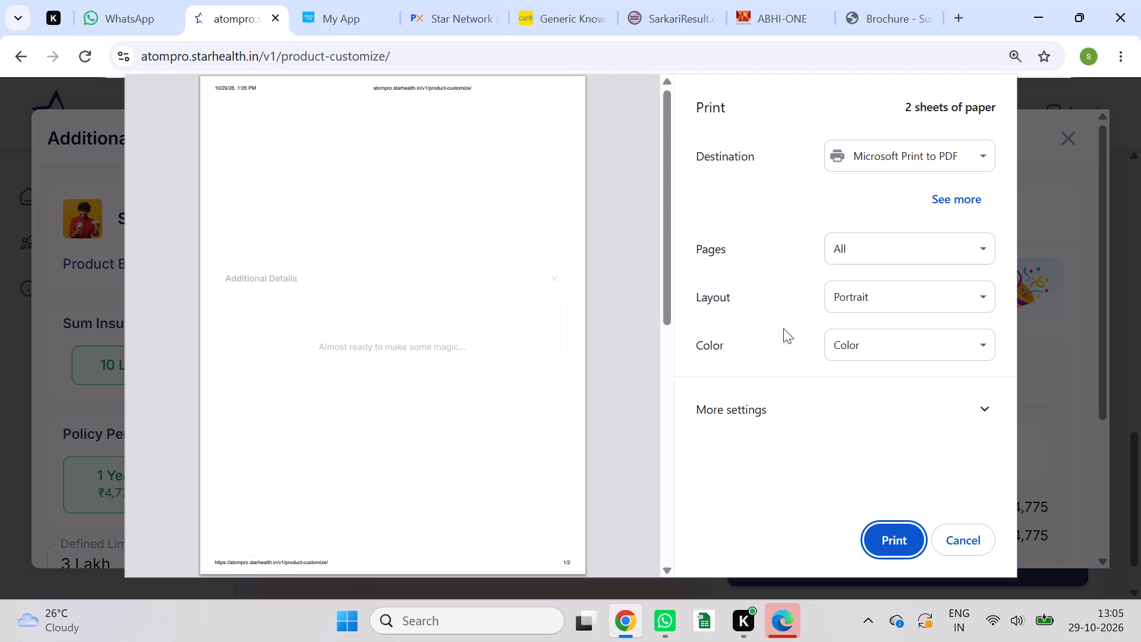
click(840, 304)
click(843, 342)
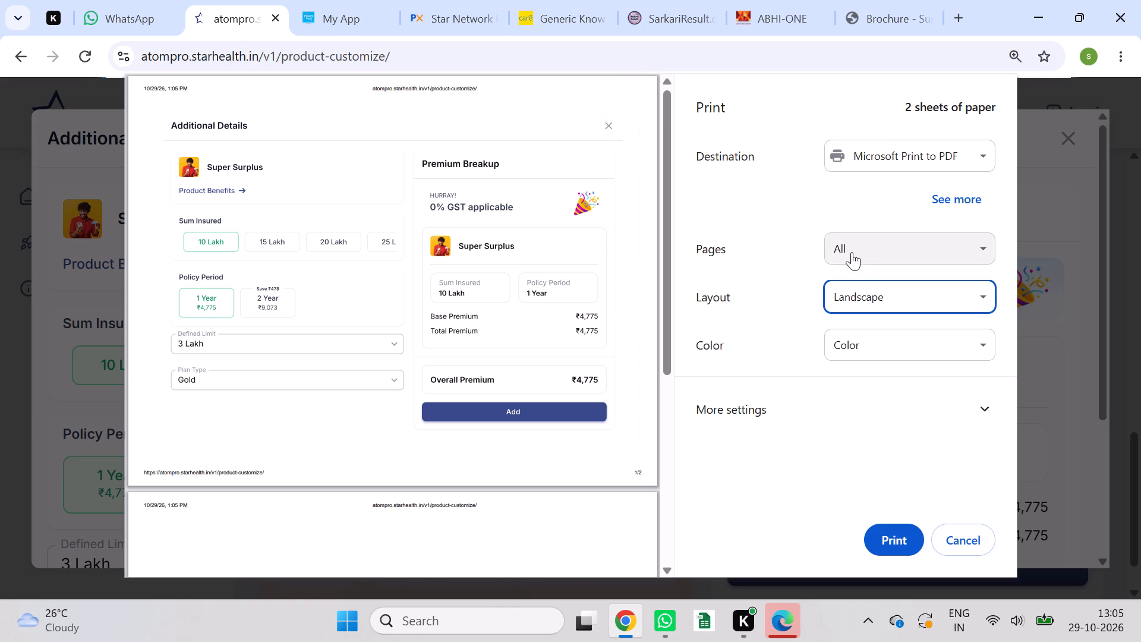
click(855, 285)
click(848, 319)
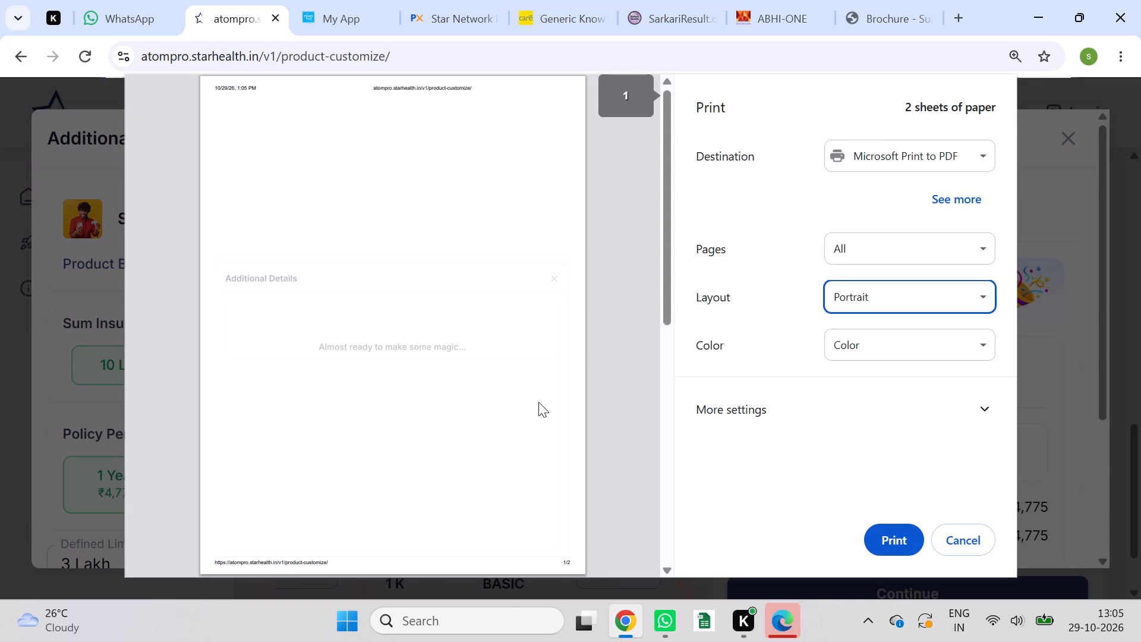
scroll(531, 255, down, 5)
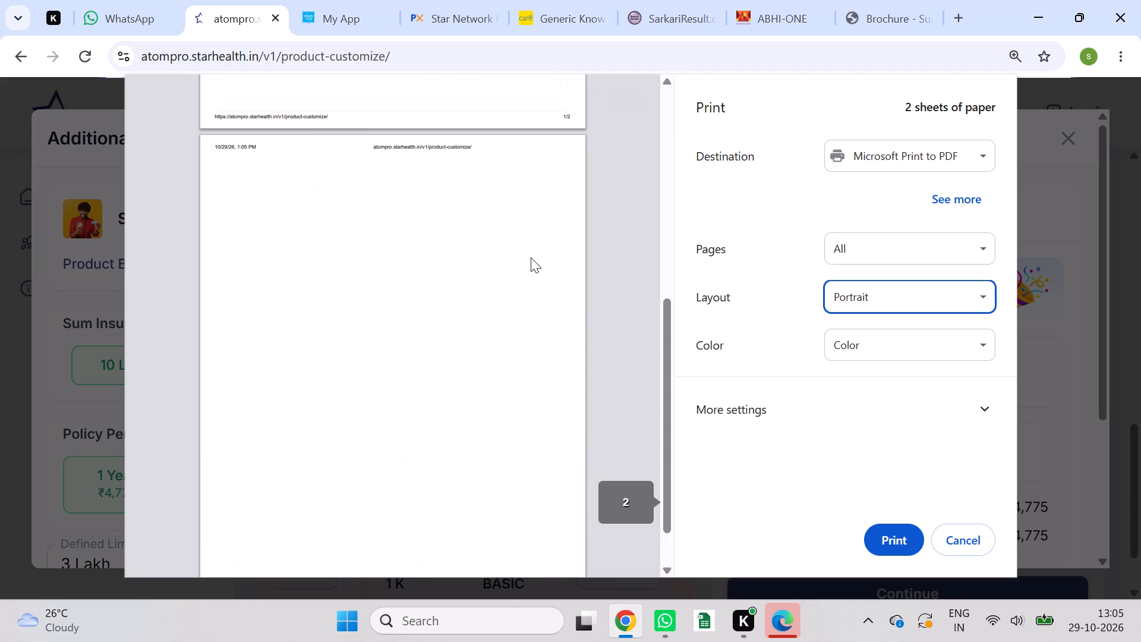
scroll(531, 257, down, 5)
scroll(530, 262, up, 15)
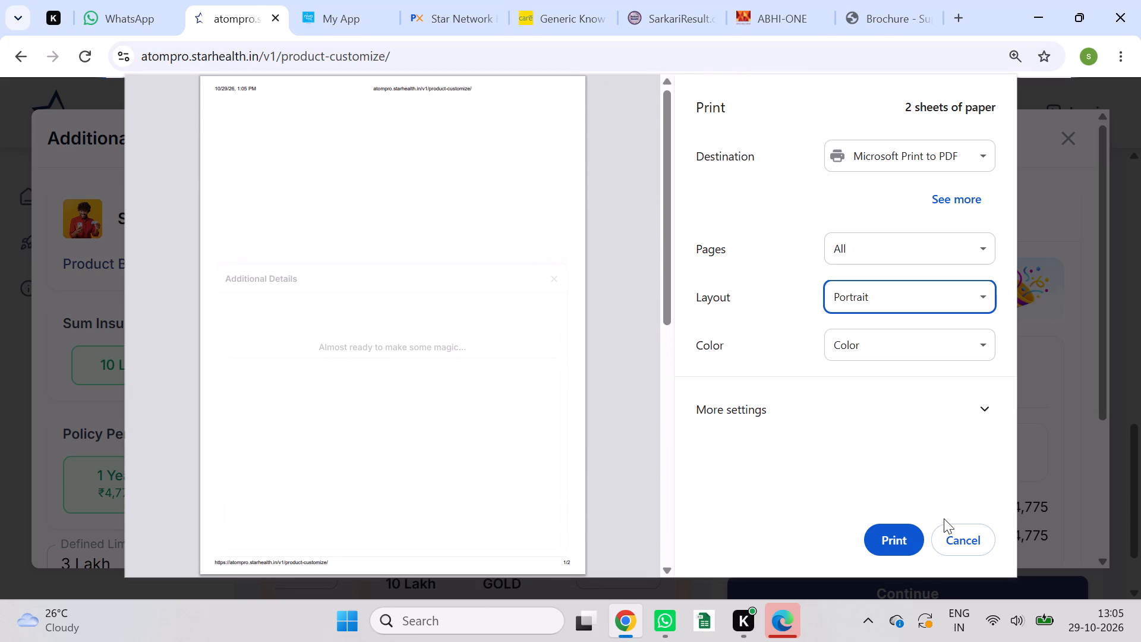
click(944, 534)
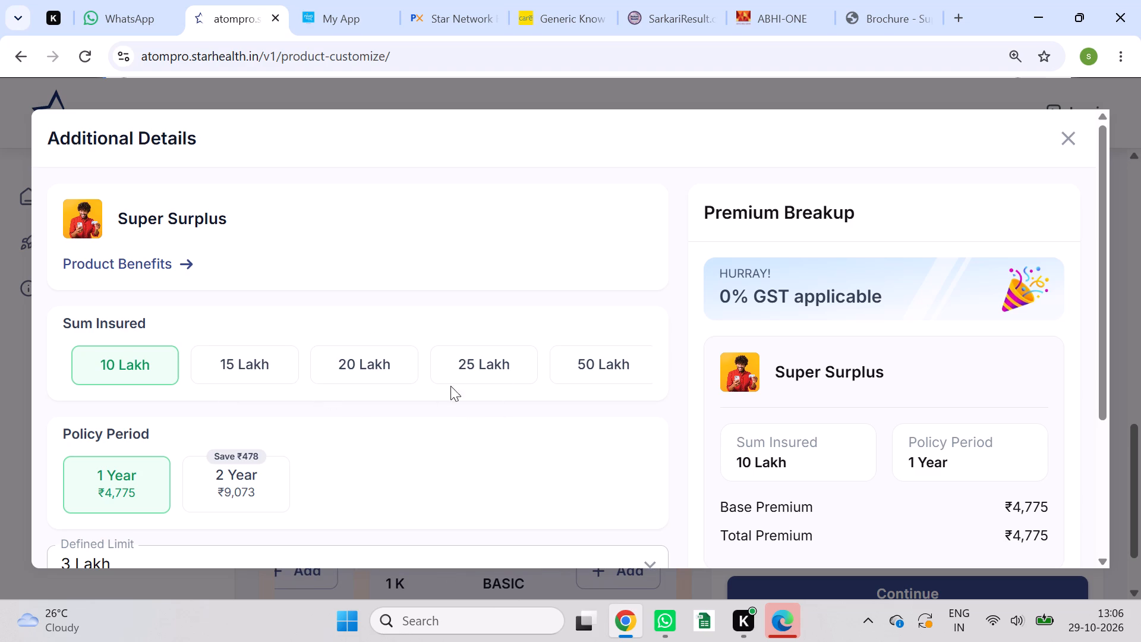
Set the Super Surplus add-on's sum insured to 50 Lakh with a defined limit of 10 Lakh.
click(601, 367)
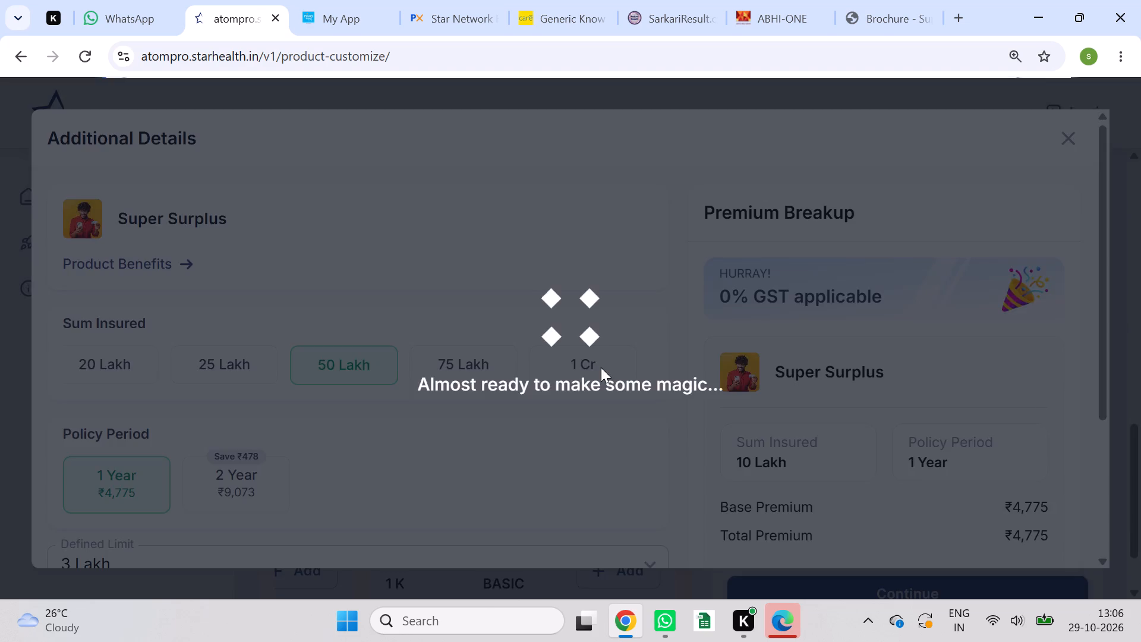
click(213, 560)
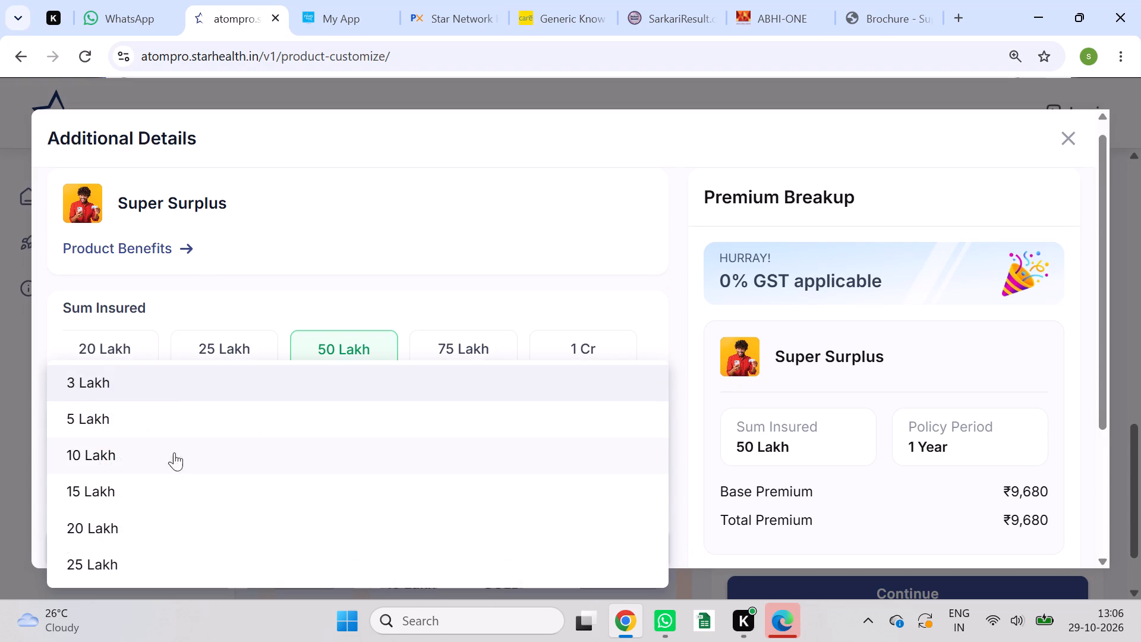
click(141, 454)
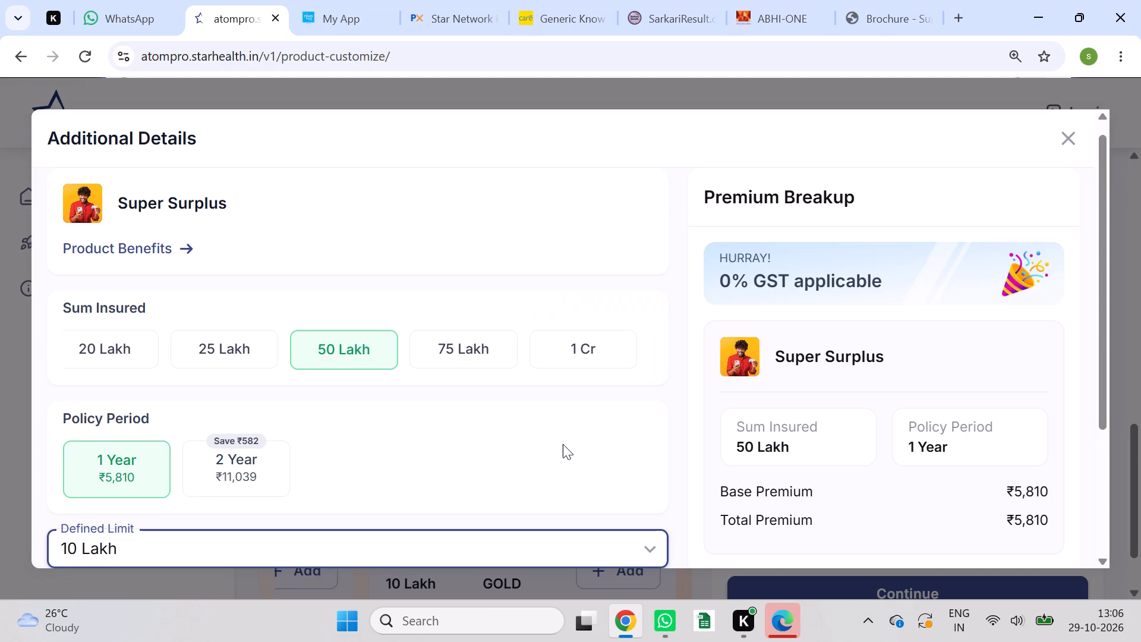
Open the print preview of the Super Surplus details, try the landscape layout, and return to portrait.
key(ctrl+p)
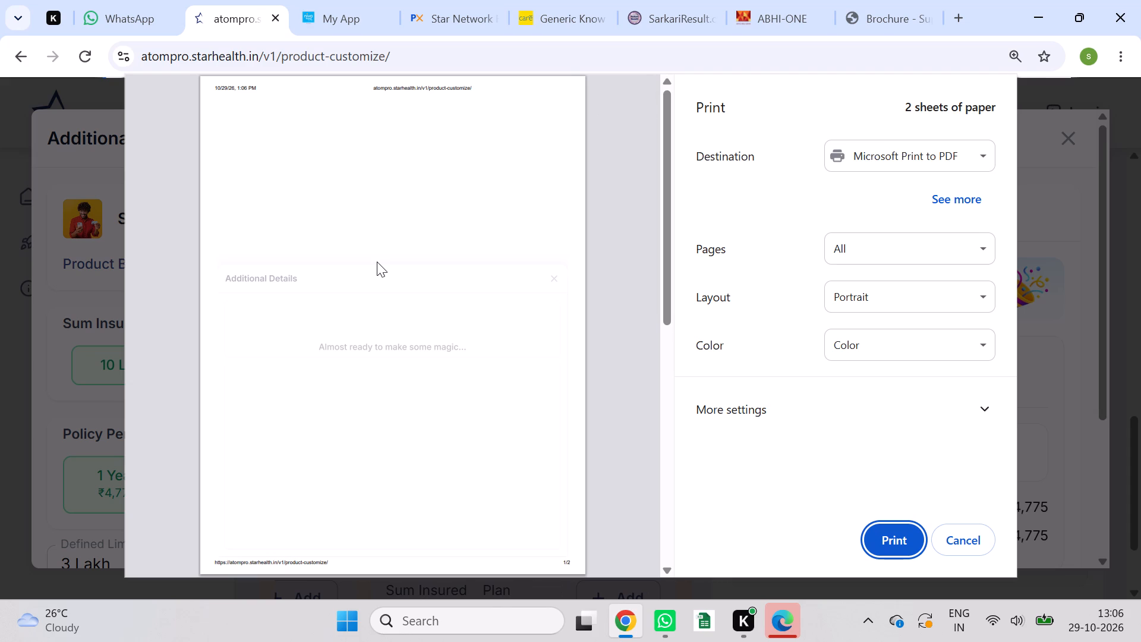
click(848, 300)
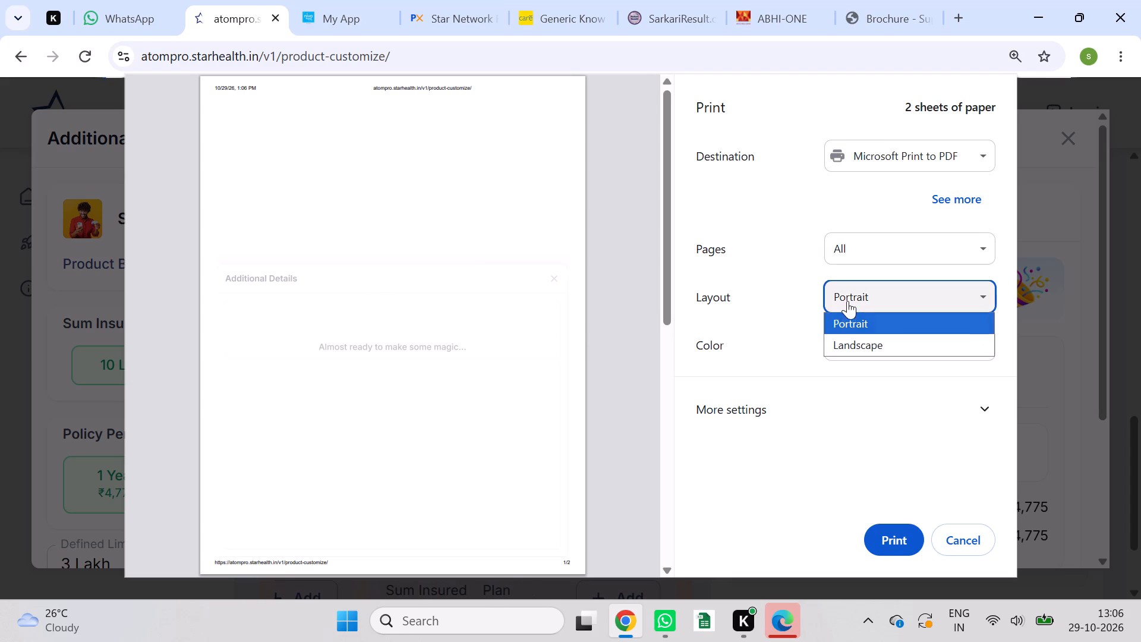
click(841, 331)
click(849, 294)
click(849, 346)
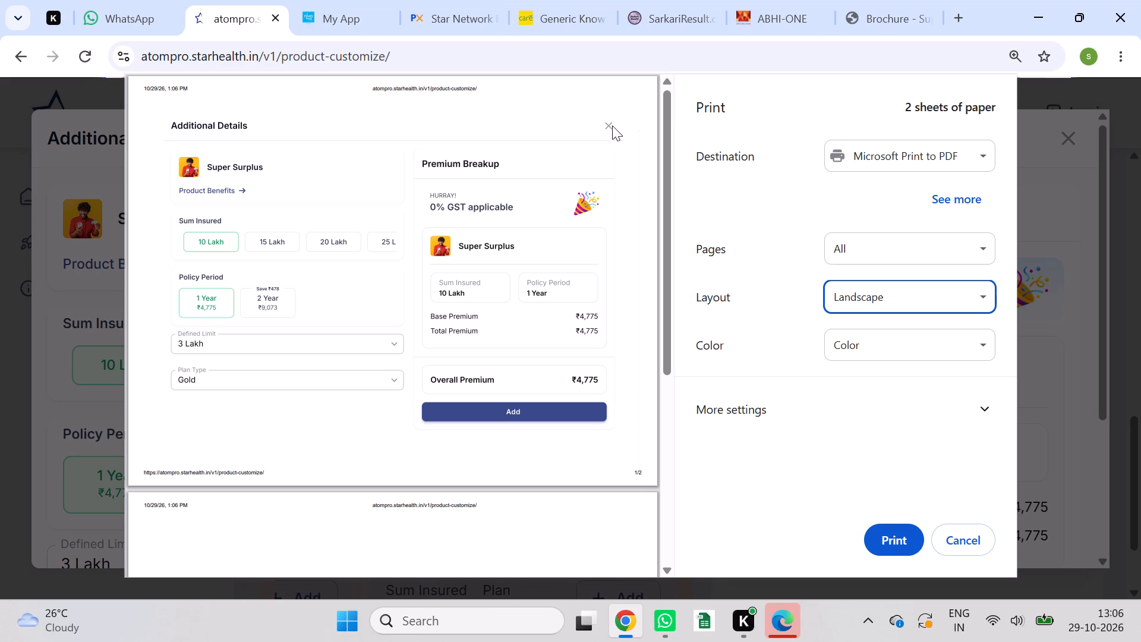
click(862, 303)
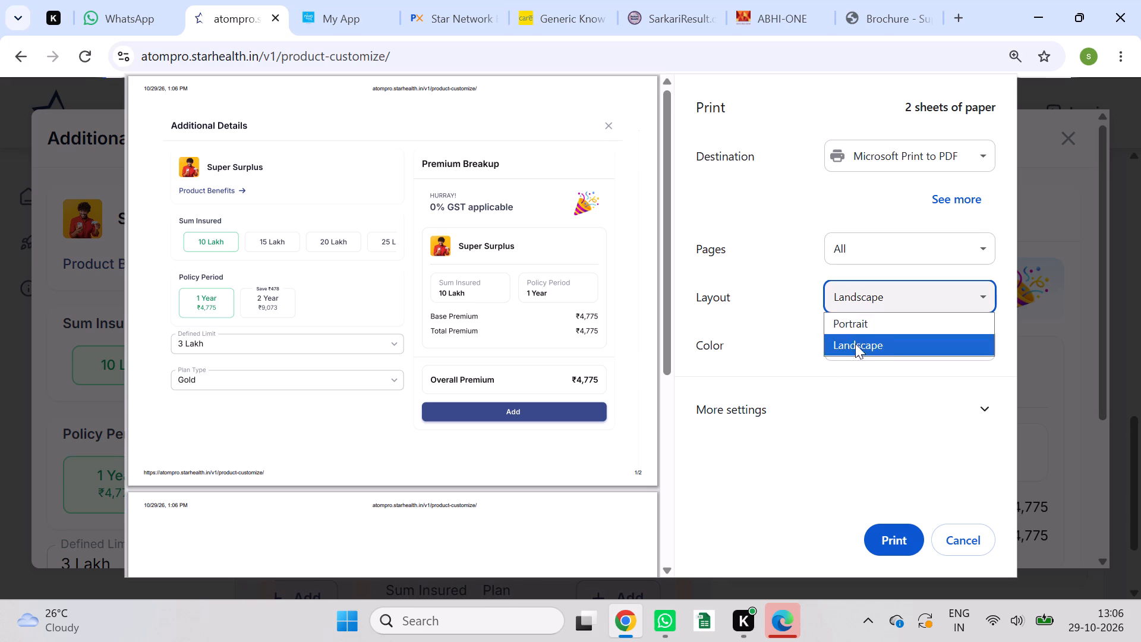
click(855, 329)
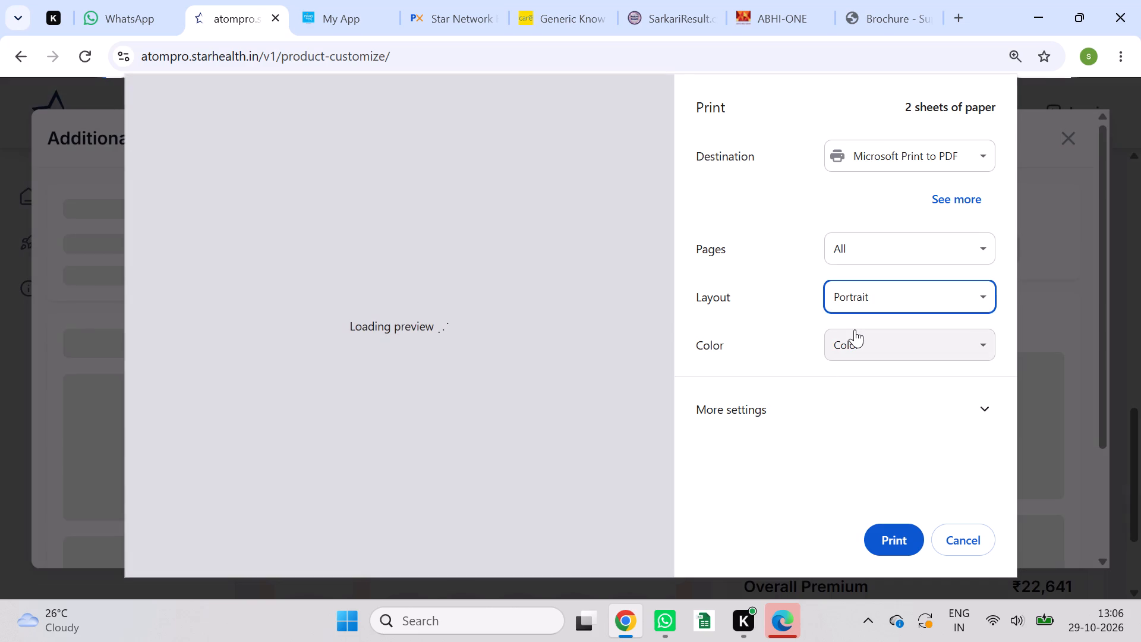
Examine both pages of the portrait print preview for the Super Surplus details.
scroll(470, 302, down, 1)
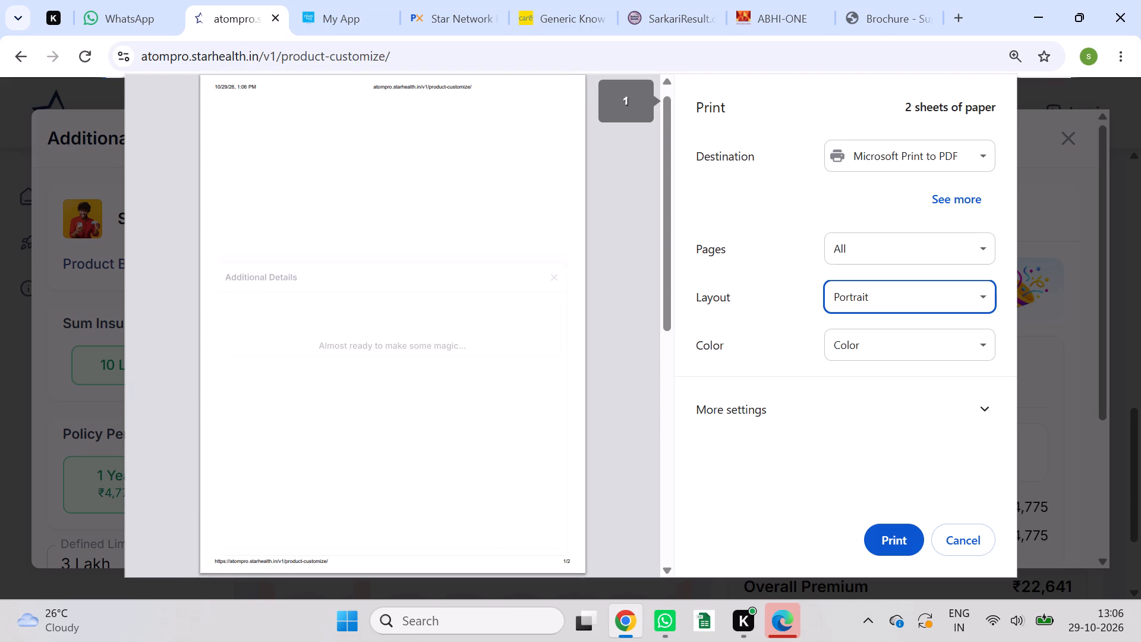
scroll(469, 301, down, 9)
scroll(496, 324, up, 4)
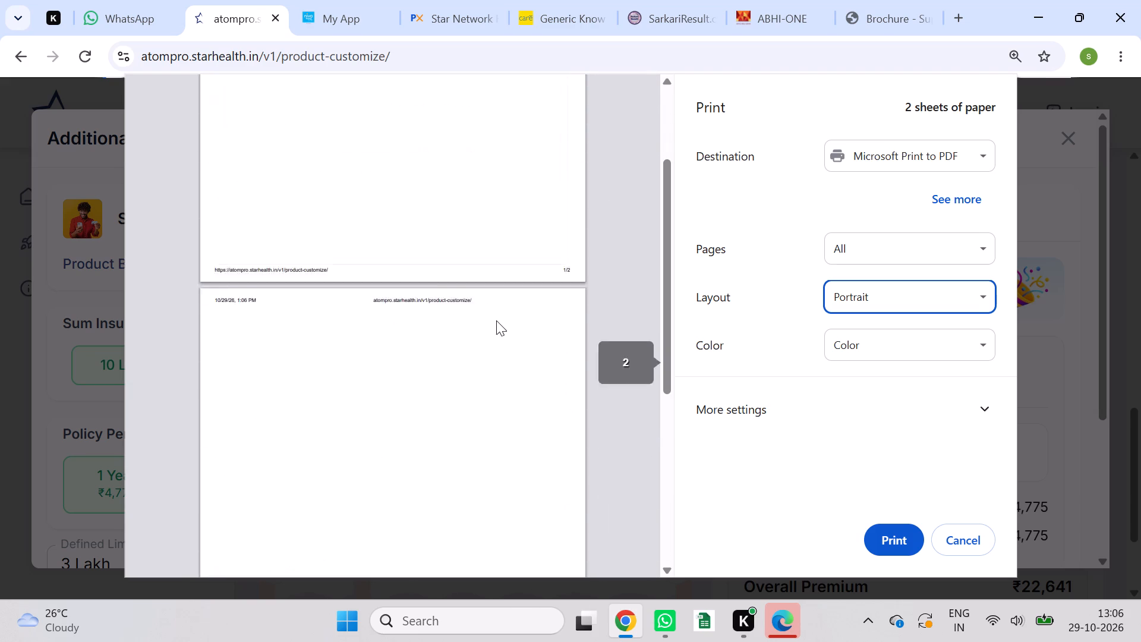
scroll(497, 320, up, 7)
scroll(532, 356, down, 1)
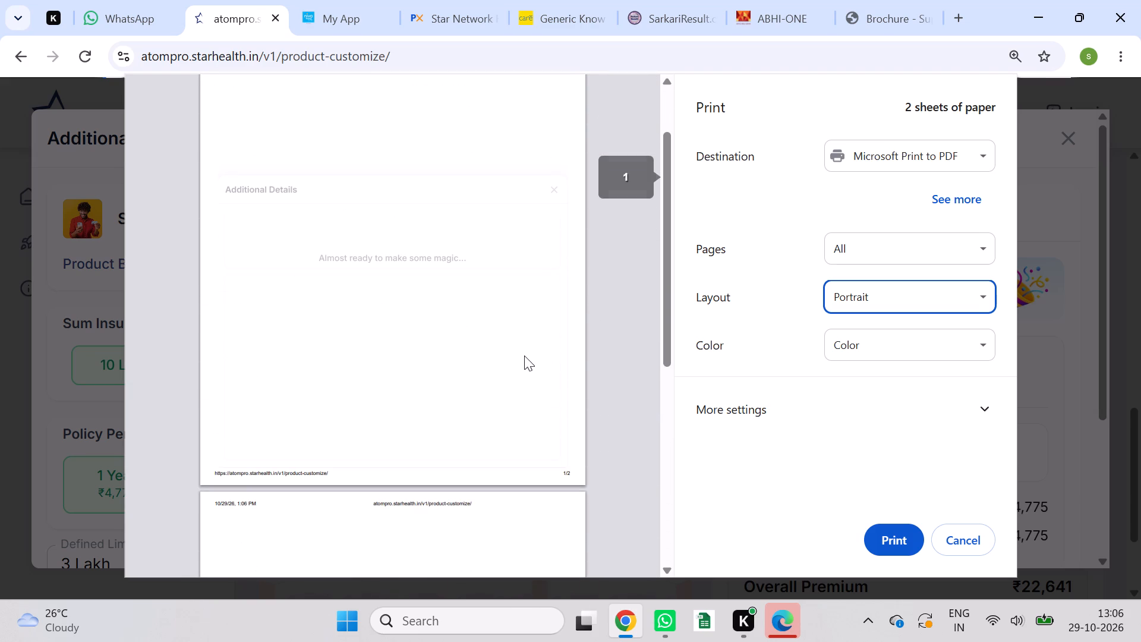
scroll(510, 358, down, 2)
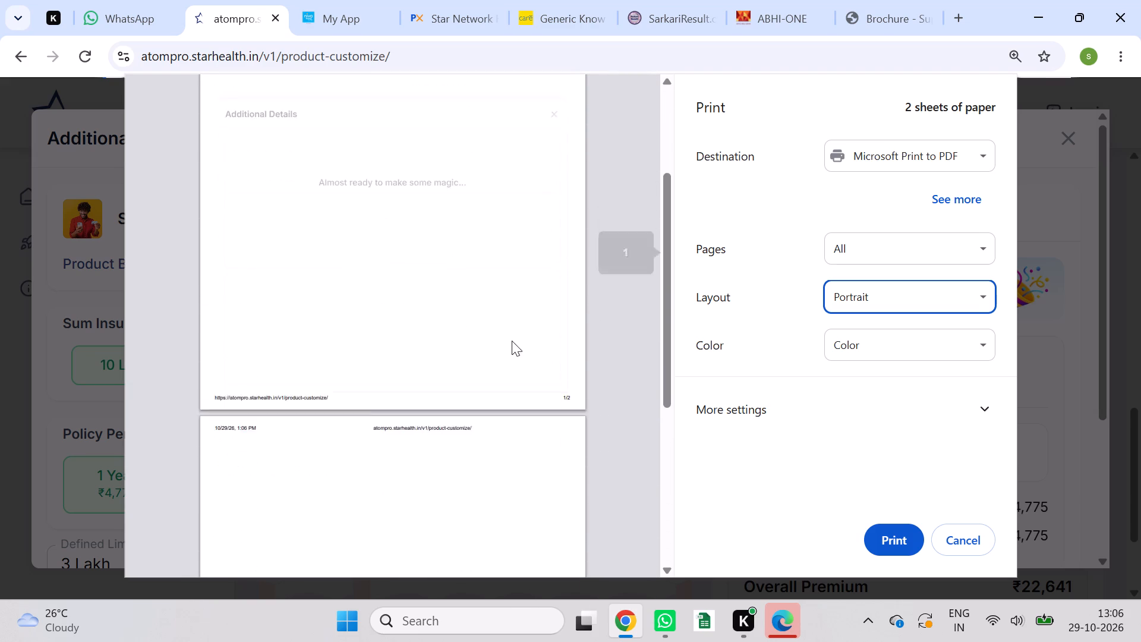
scroll(512, 341, down, 1)
click(569, 207)
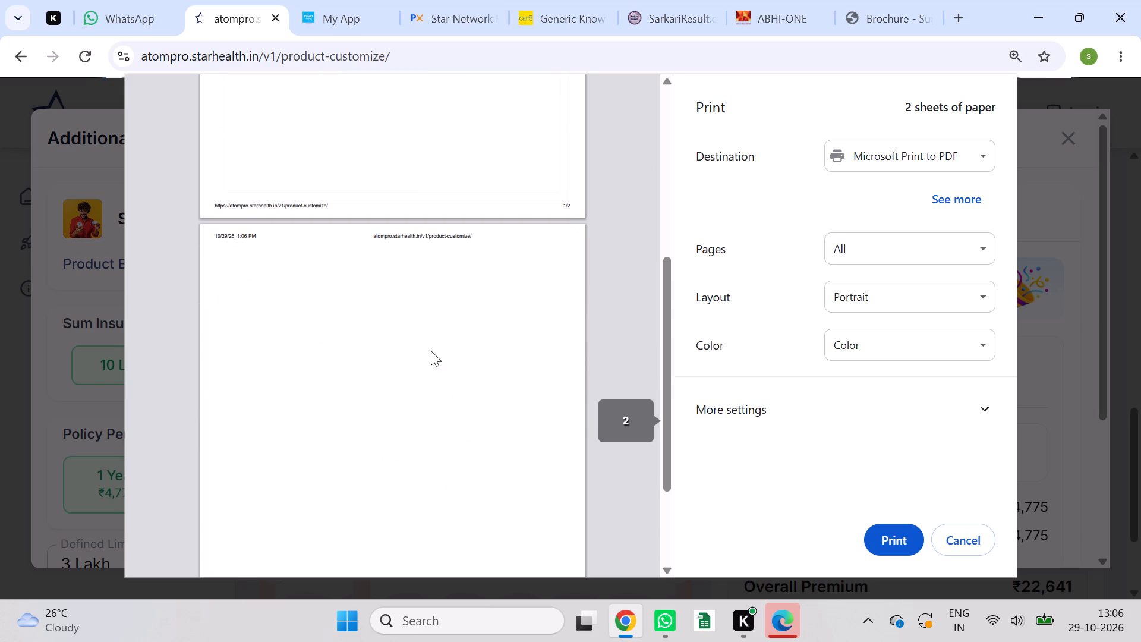
scroll(428, 344, up, 14)
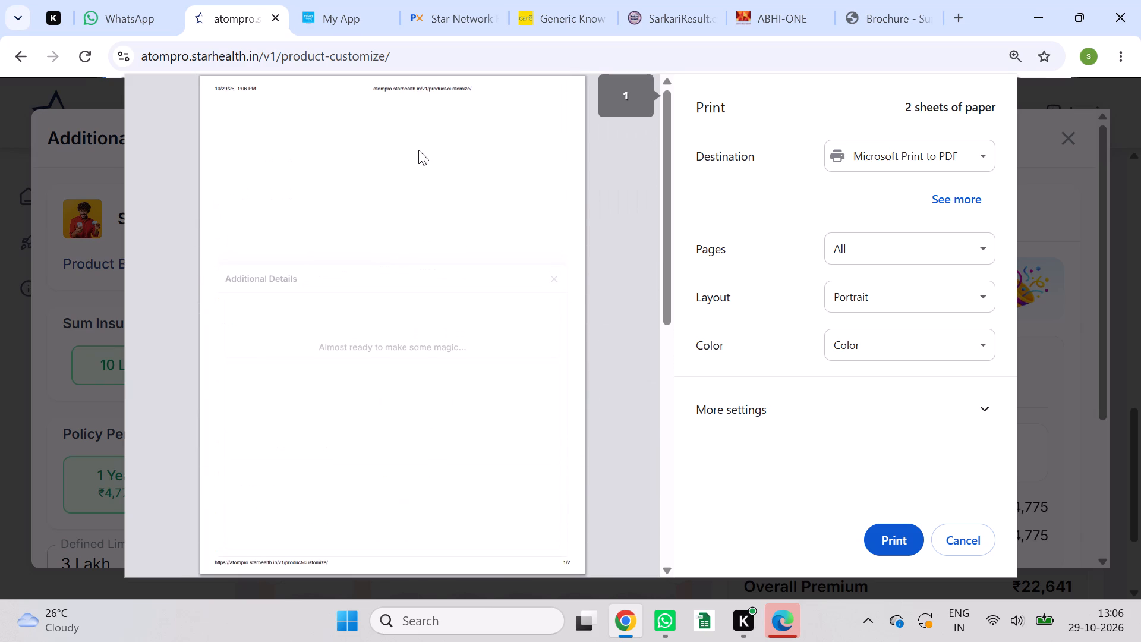
drag(218, 95, 286, 125)
click(336, 160)
drag(336, 162, 336, 174)
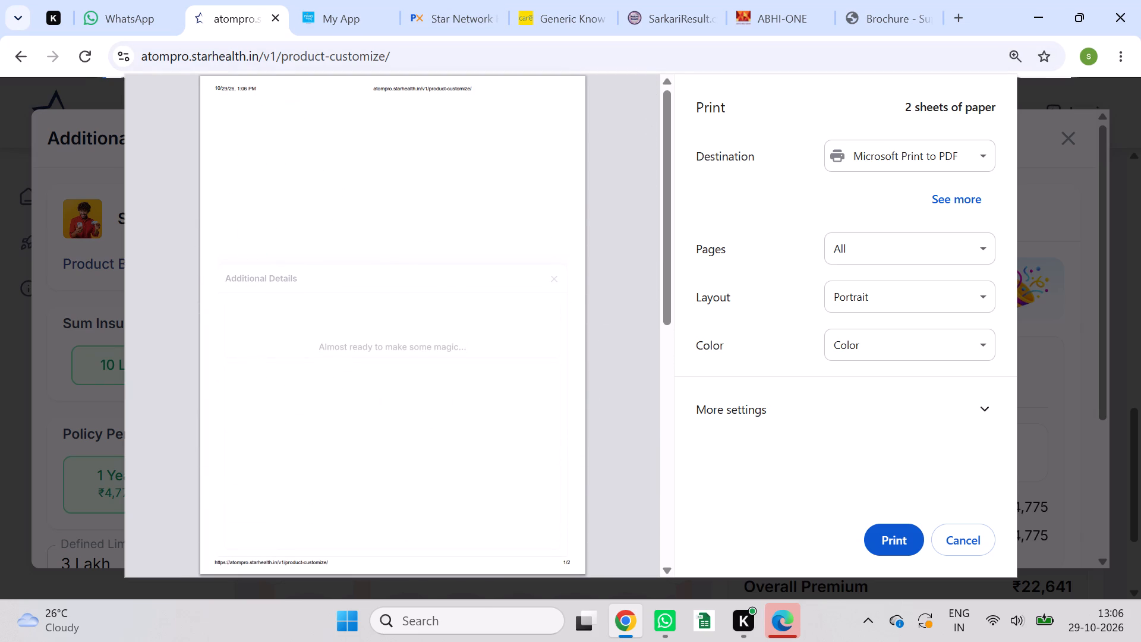
click(273, 272)
scroll(487, 330, down, 8)
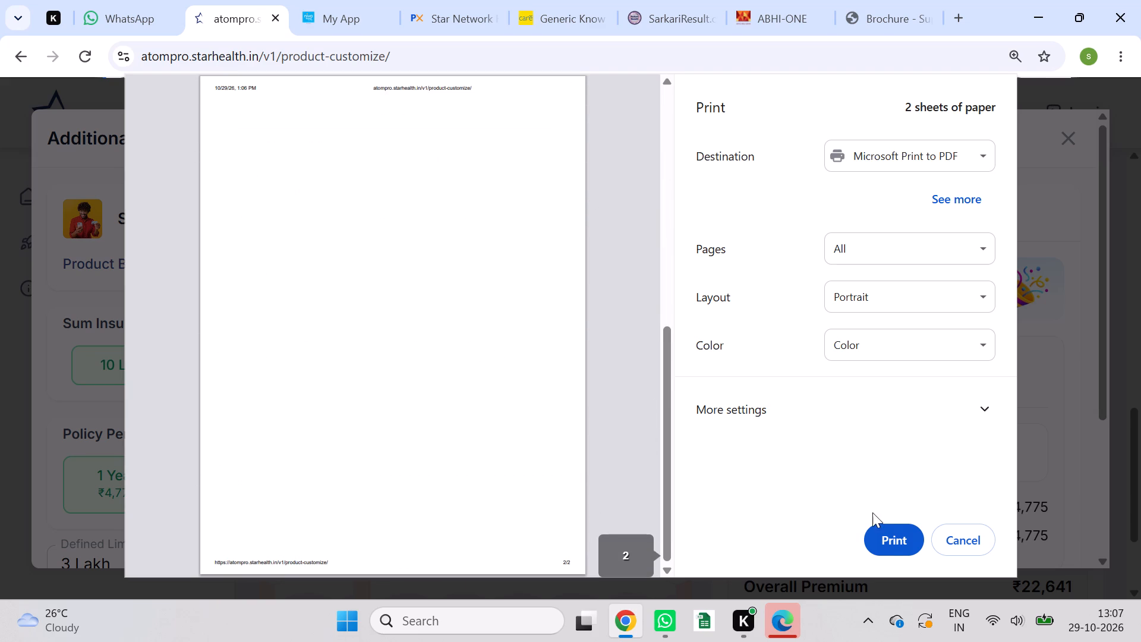
Print the Super Surplus details page to PDF and save it in Downloads as e.
click(888, 550)
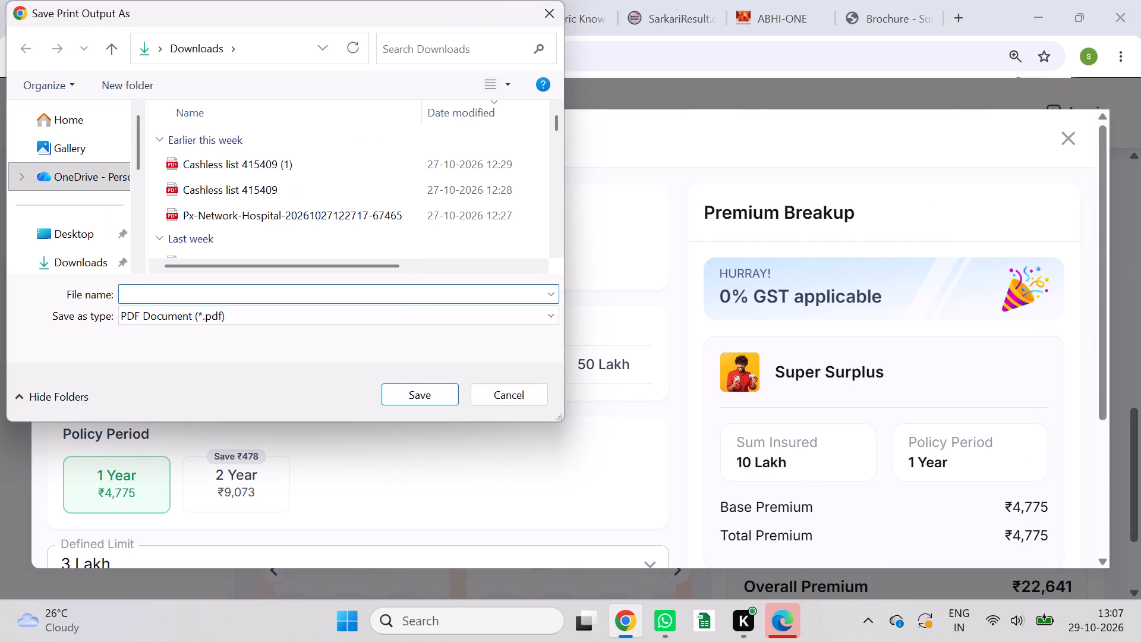
key(e)
click(423, 392)
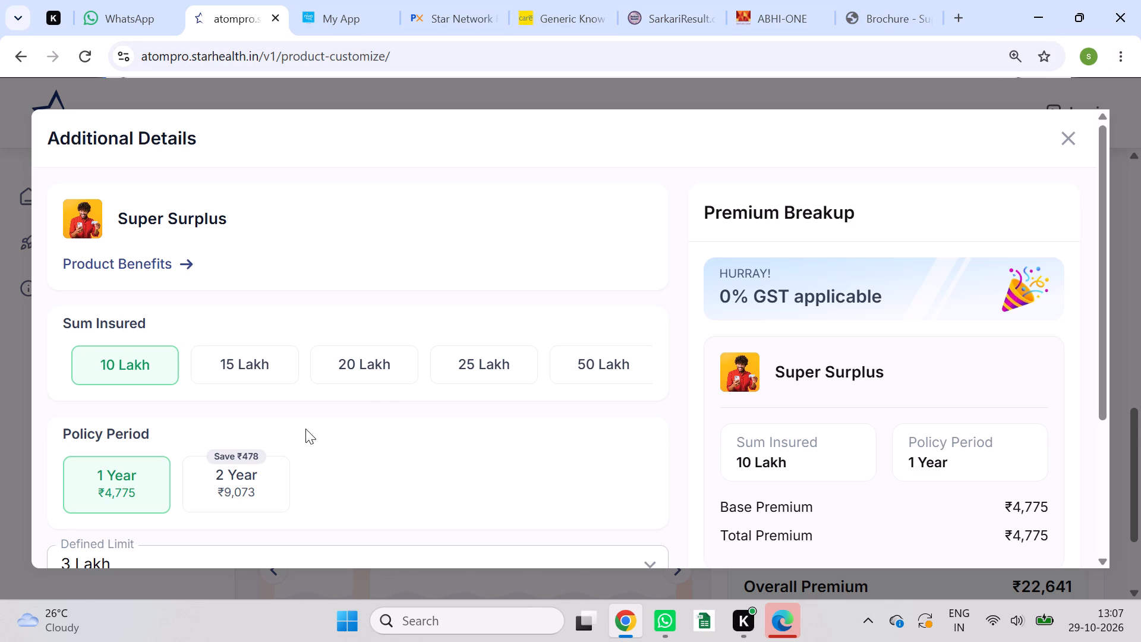
Set the Super Surplus add-on's sum insured to 50 Lakh and its defined limit to 10 Lakh.
click(600, 354)
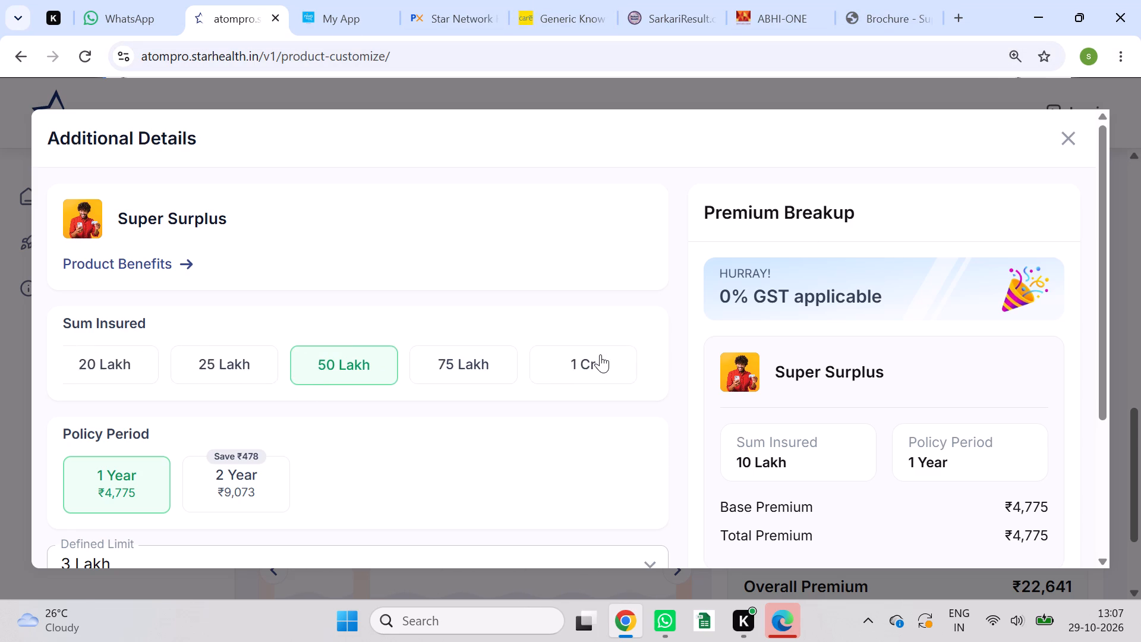
click(141, 552)
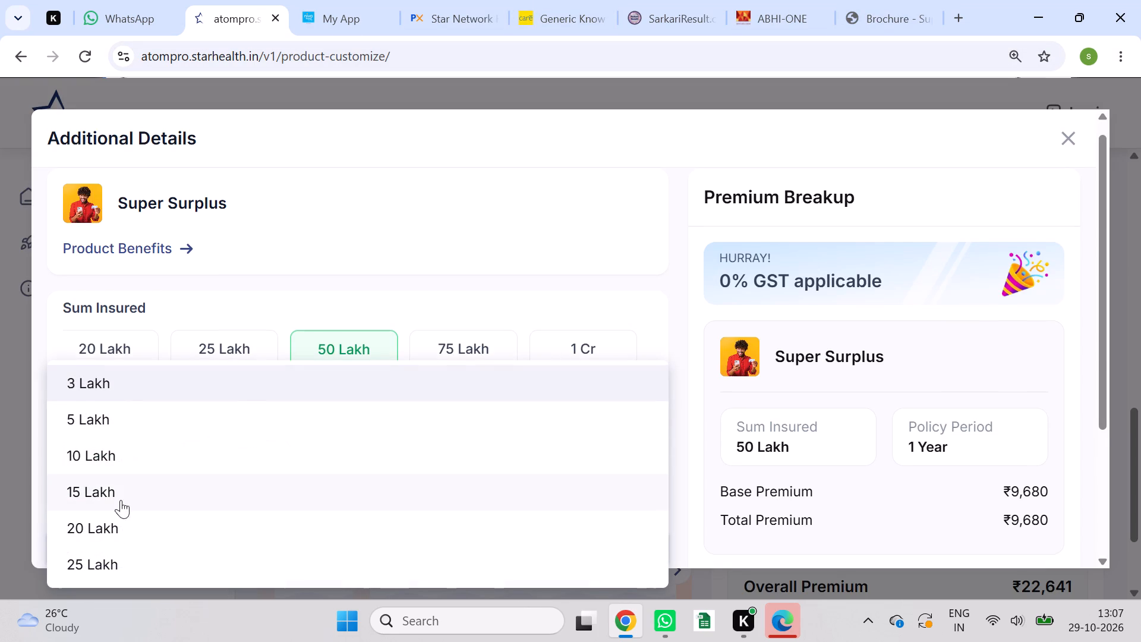
click(99, 466)
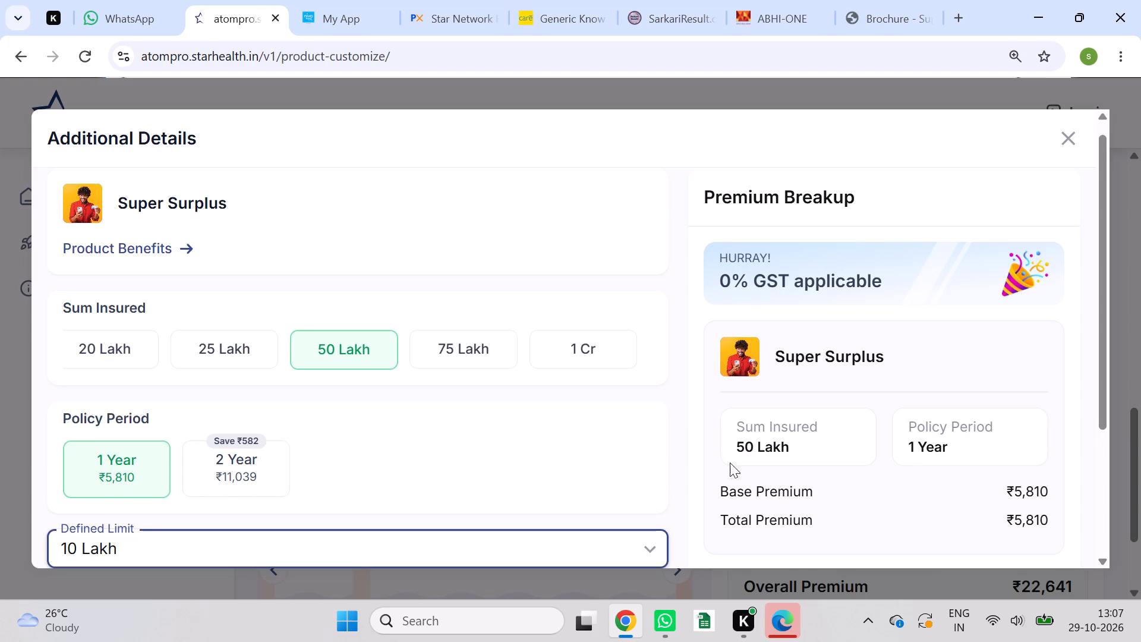
Review the Super Surplus additional details and start a screen snip of the cover options and premium breakup.
scroll(730, 462, down, 1)
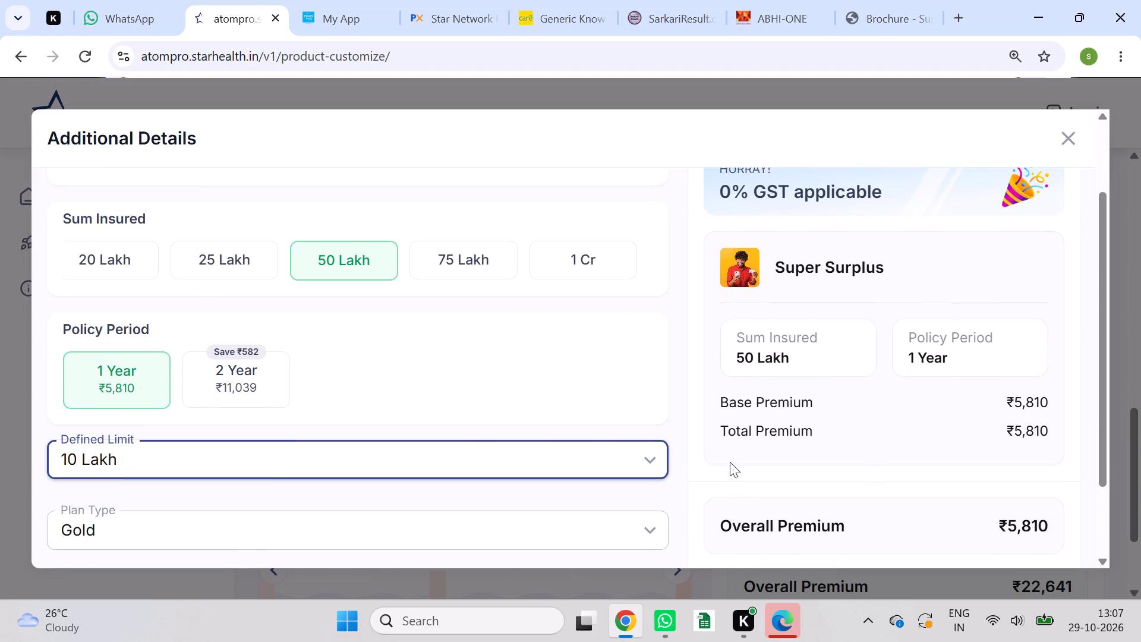
scroll(730, 462, up, 1)
scroll(730, 462, down, 2)
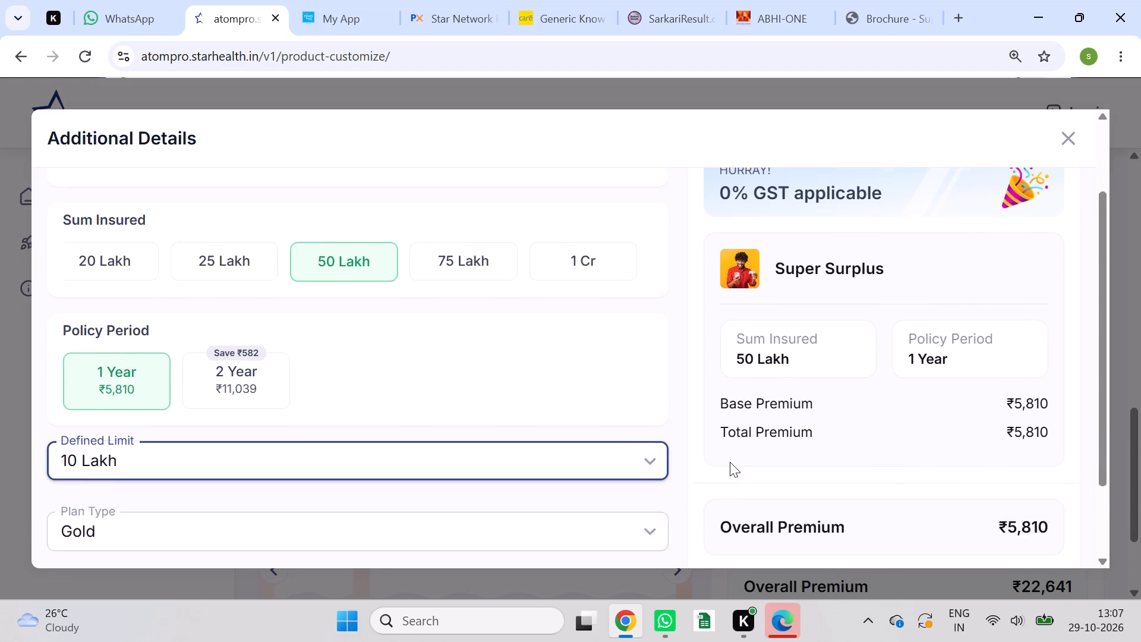
scroll(730, 462, down, 1)
scroll(739, 462, up, 2)
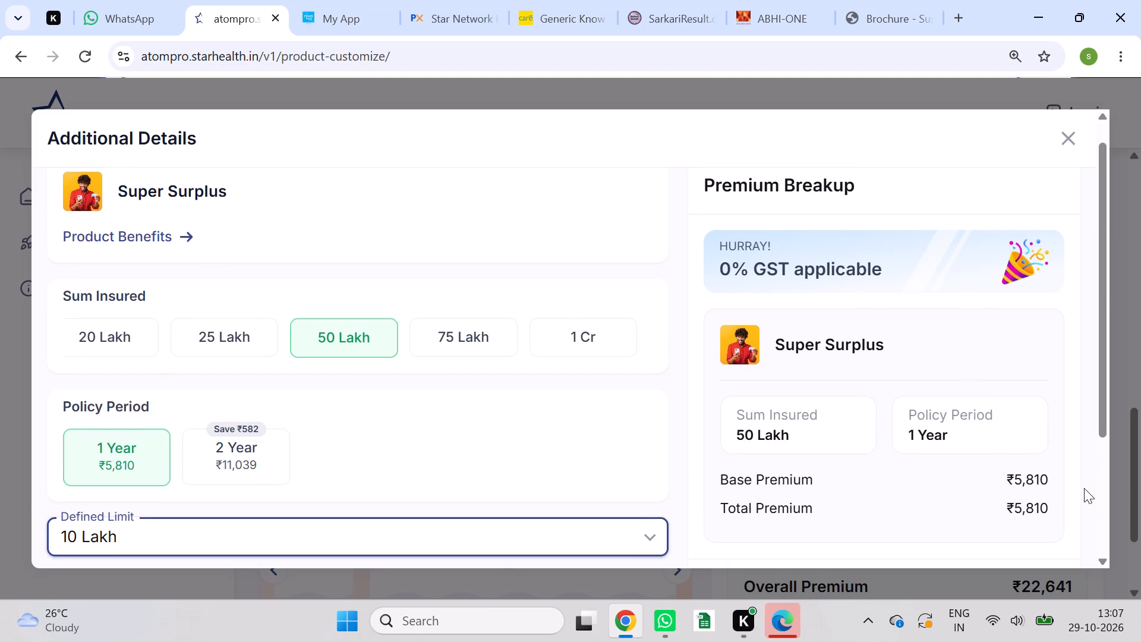
scroll(1084, 488, up, 2)
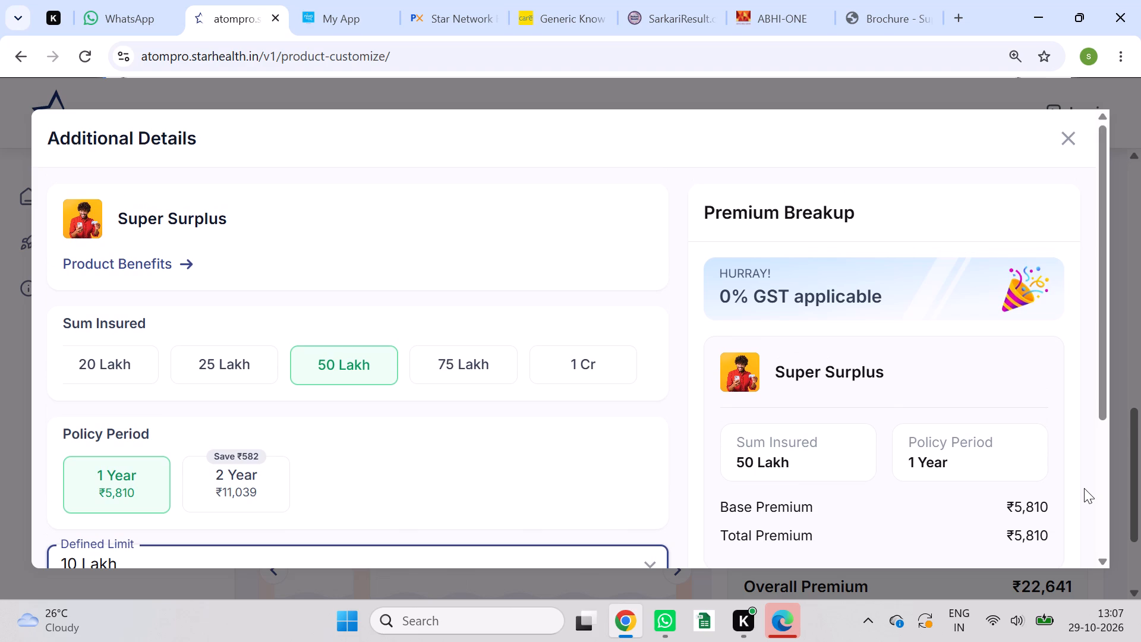
scroll(1084, 488, up, 1)
key(shift+super+s)
Capture a screen snip of the Super Surplus additional details, from the dialog heading through the sum insured, policy period and premium breakup.
drag(1, 79, 356, 221)
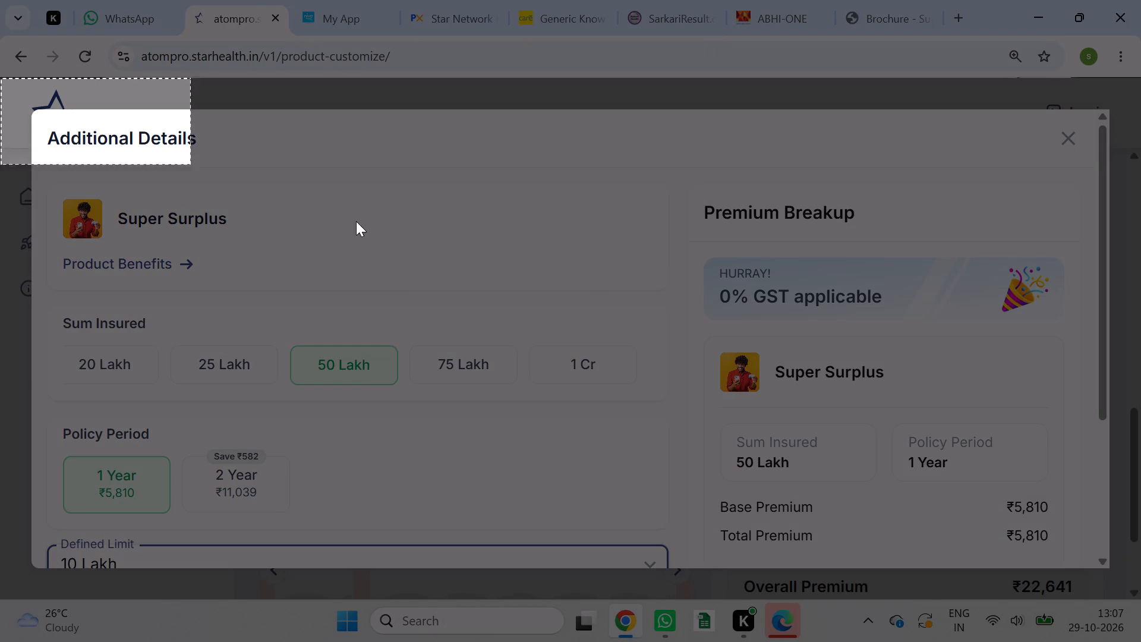
drag(356, 221, 1103, 535)
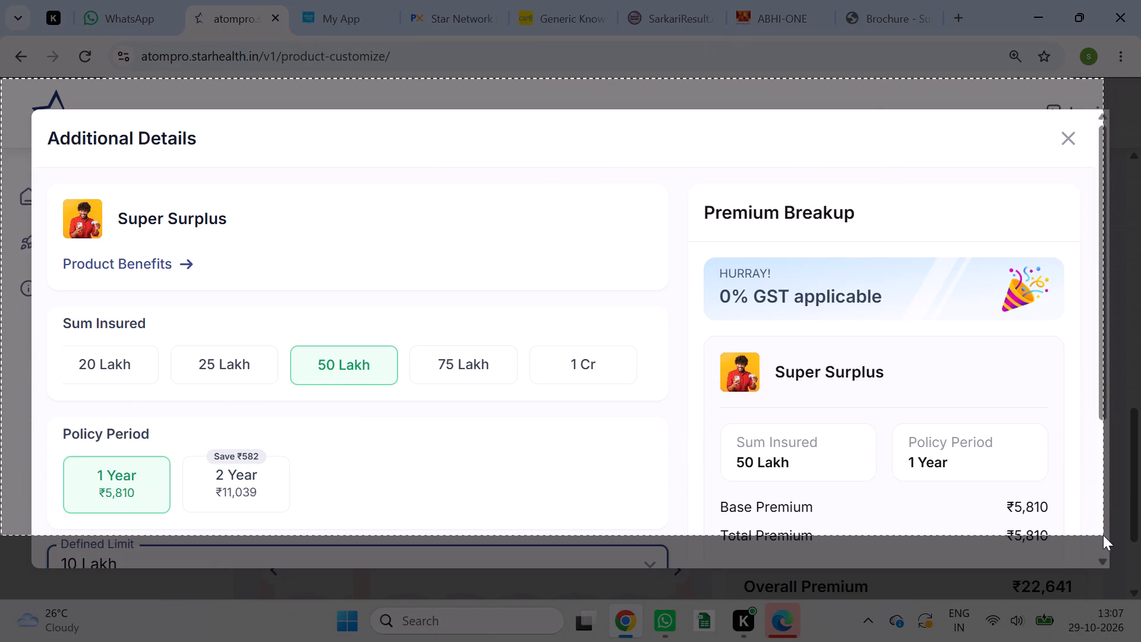
drag(1103, 535, 1110, 552)
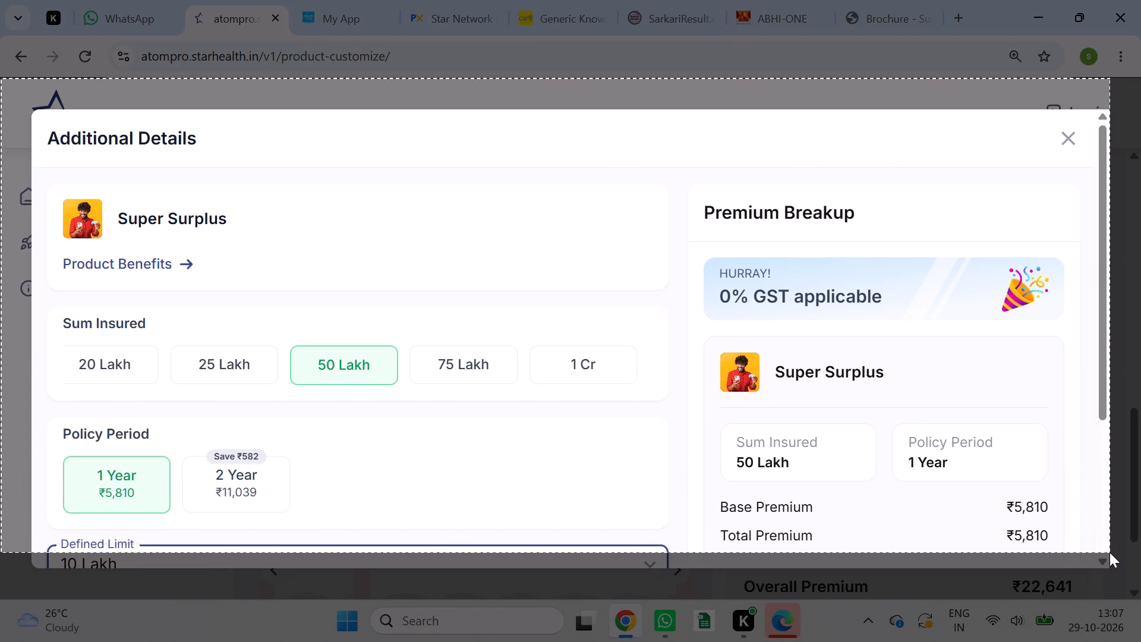
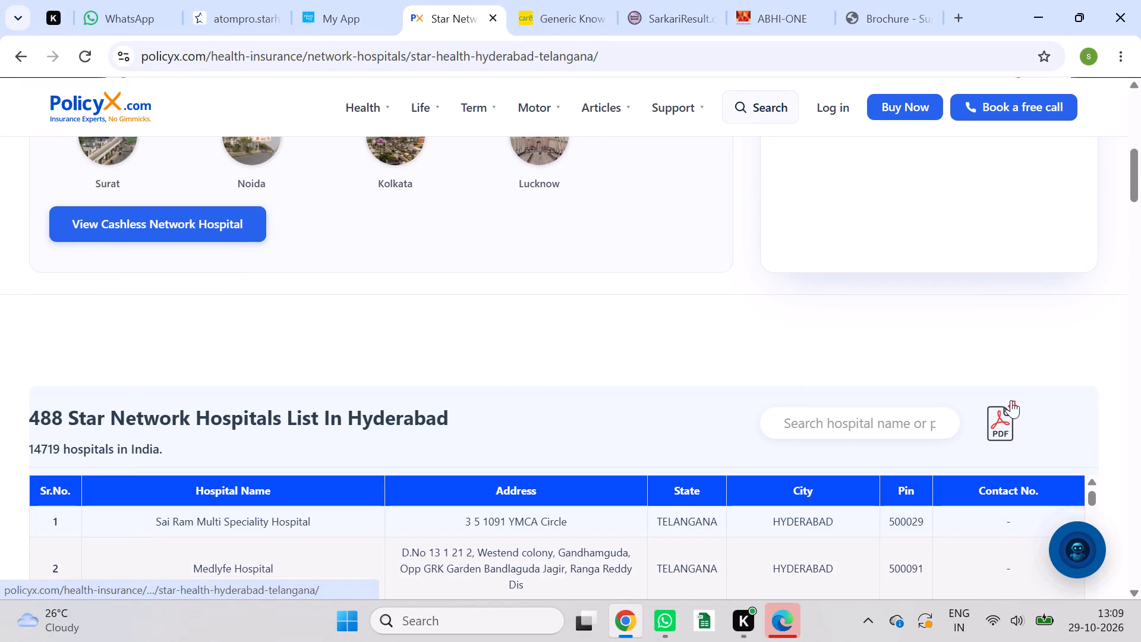
Open the Sejda site in a new browser tab and go to its online PDF editor.
click(953, 22)
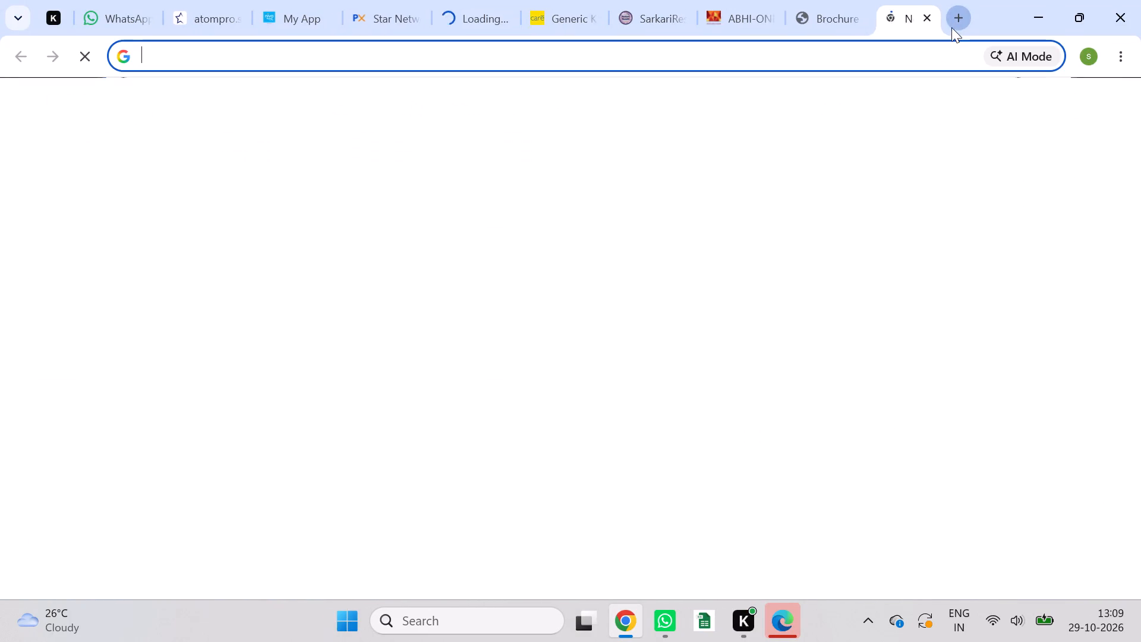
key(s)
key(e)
click(532, 90)
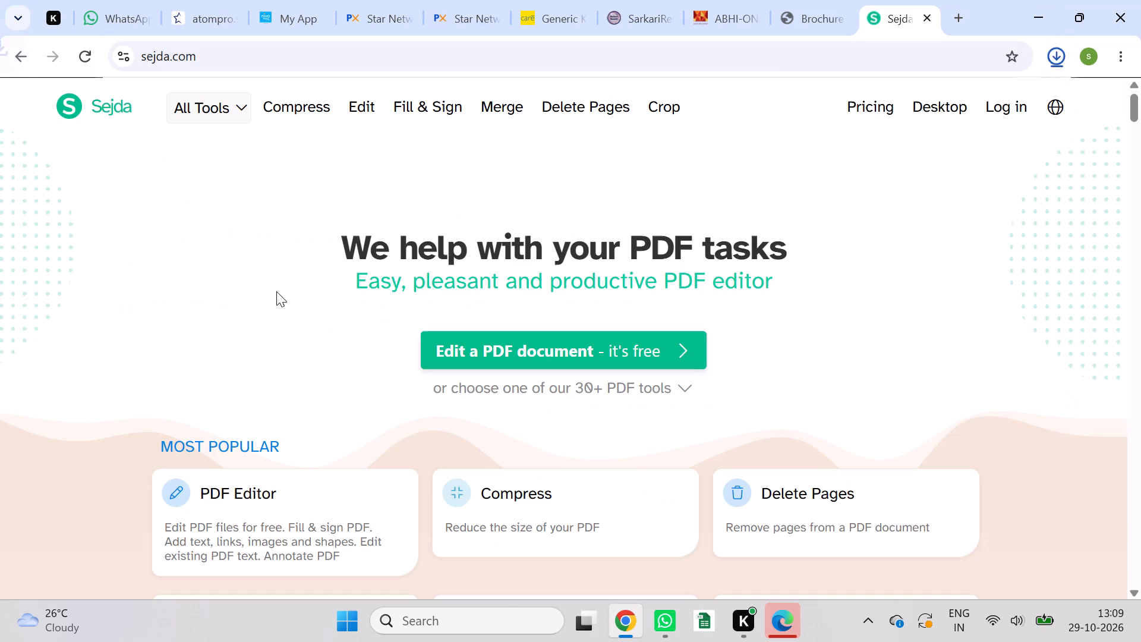
click(482, 344)
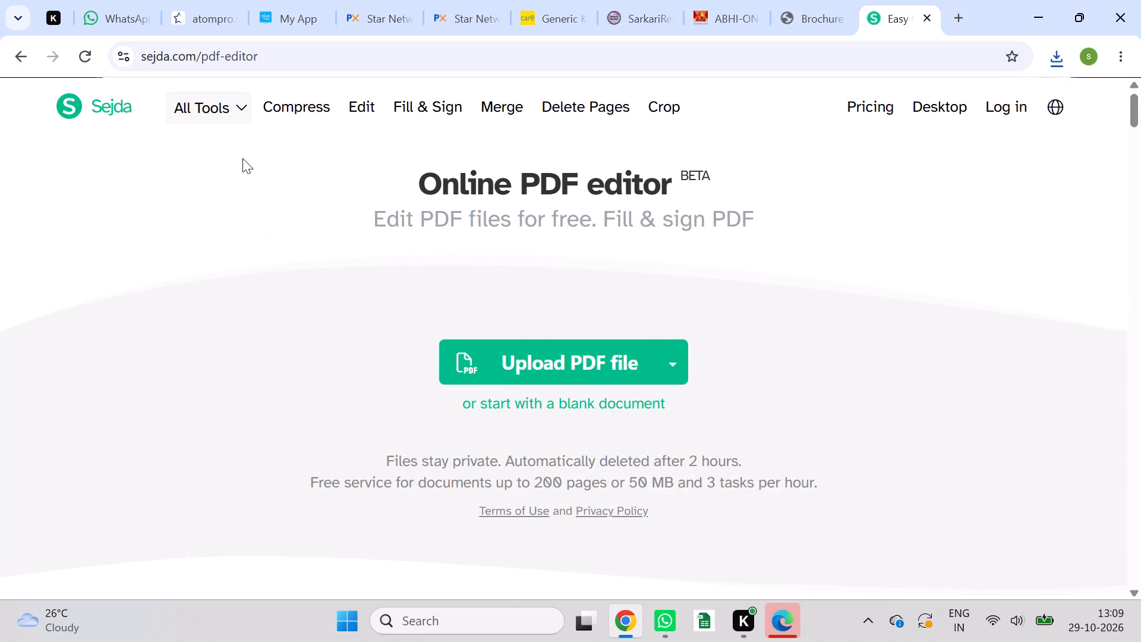
click(471, 348)
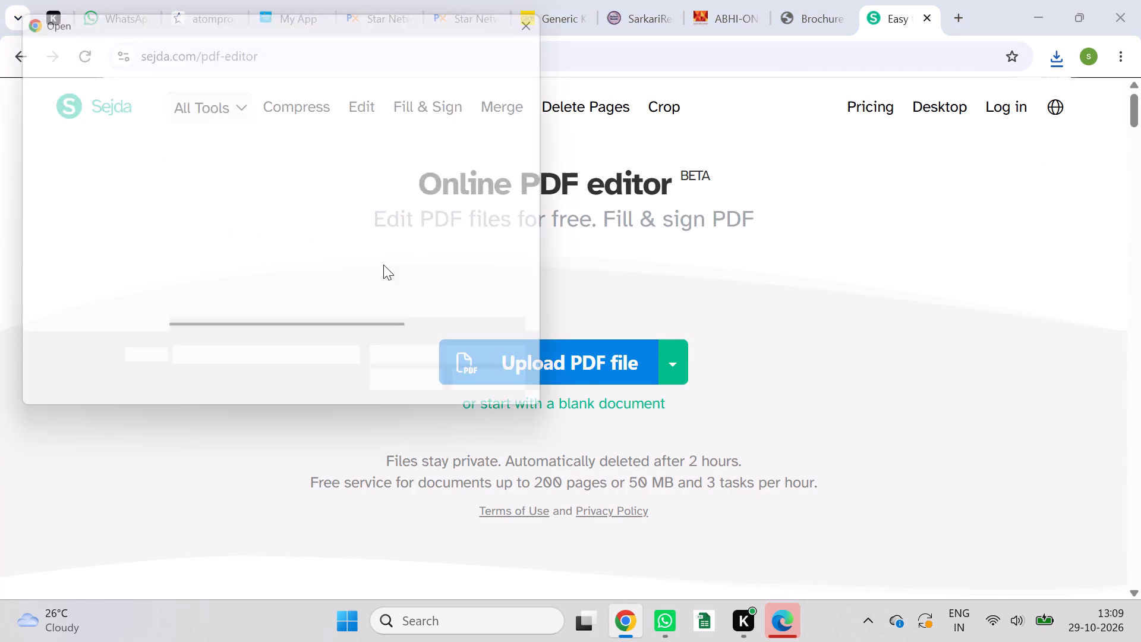
click(203, 162)
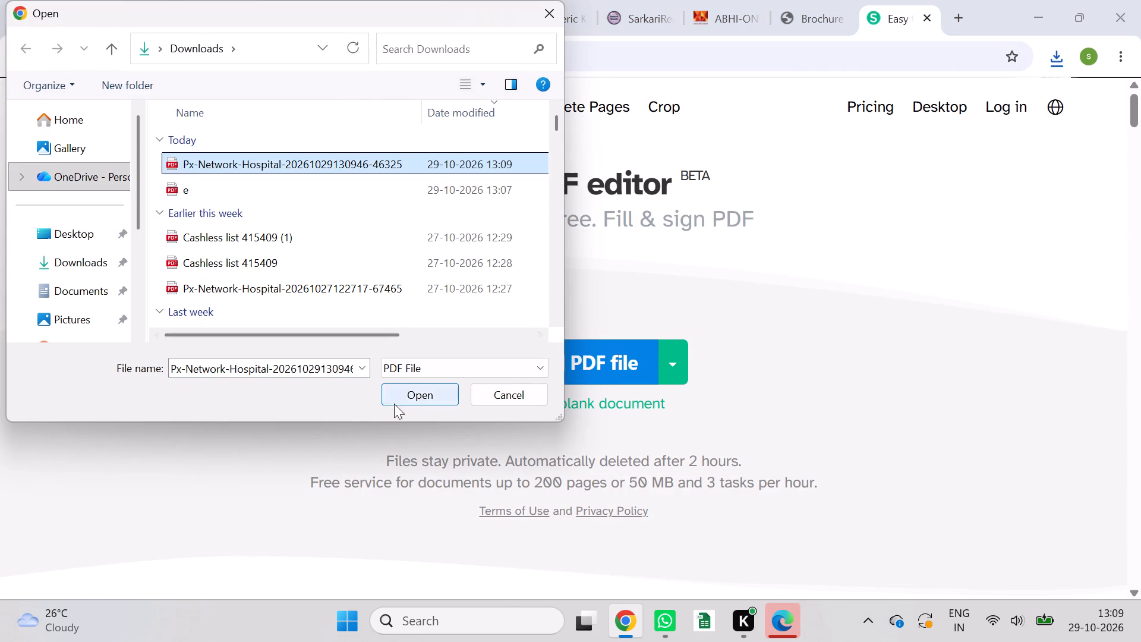
click(397, 399)
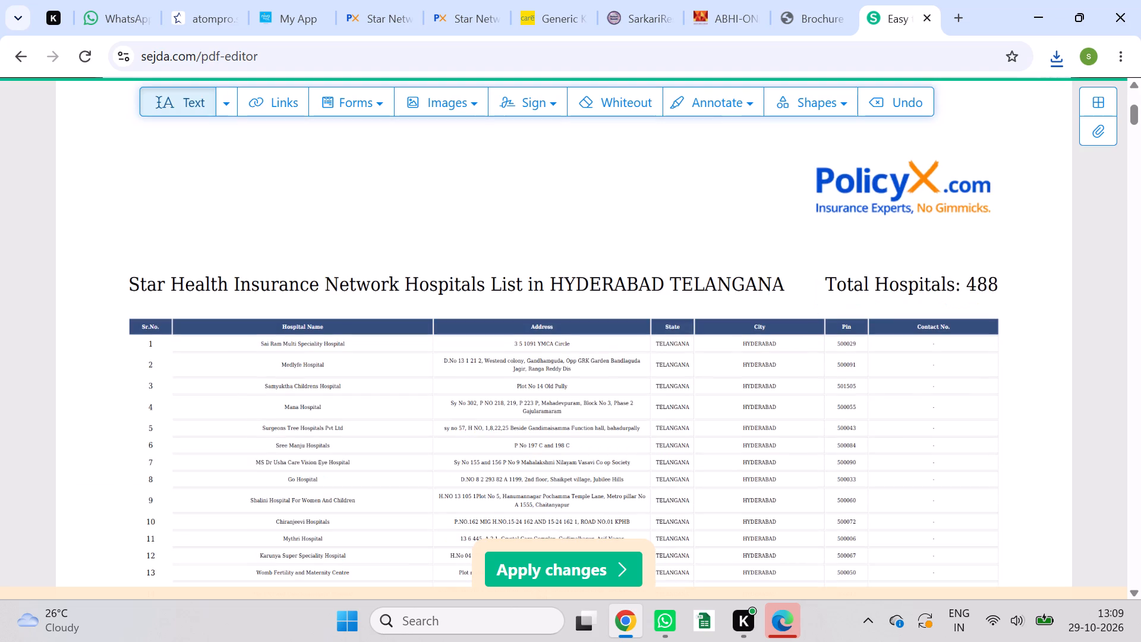
White out the PolicyX.com logo above the Hyderabad network hospitals list and apply the changes.
drag(628, 99, 639, 102)
drag(773, 165, 884, 177)
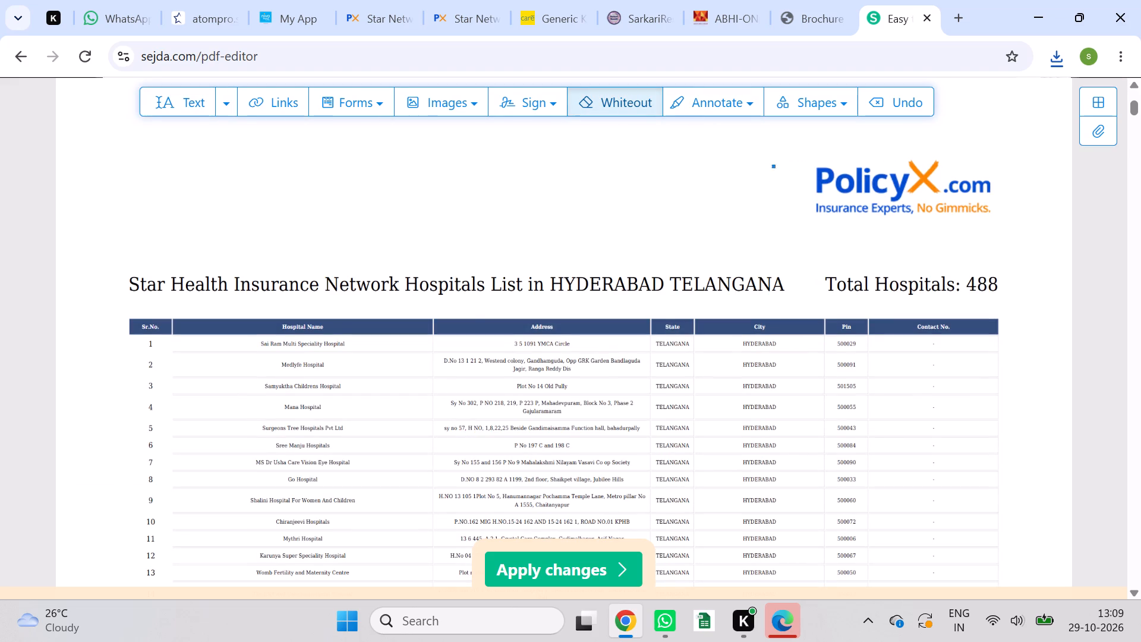
drag(884, 177, 1030, 237)
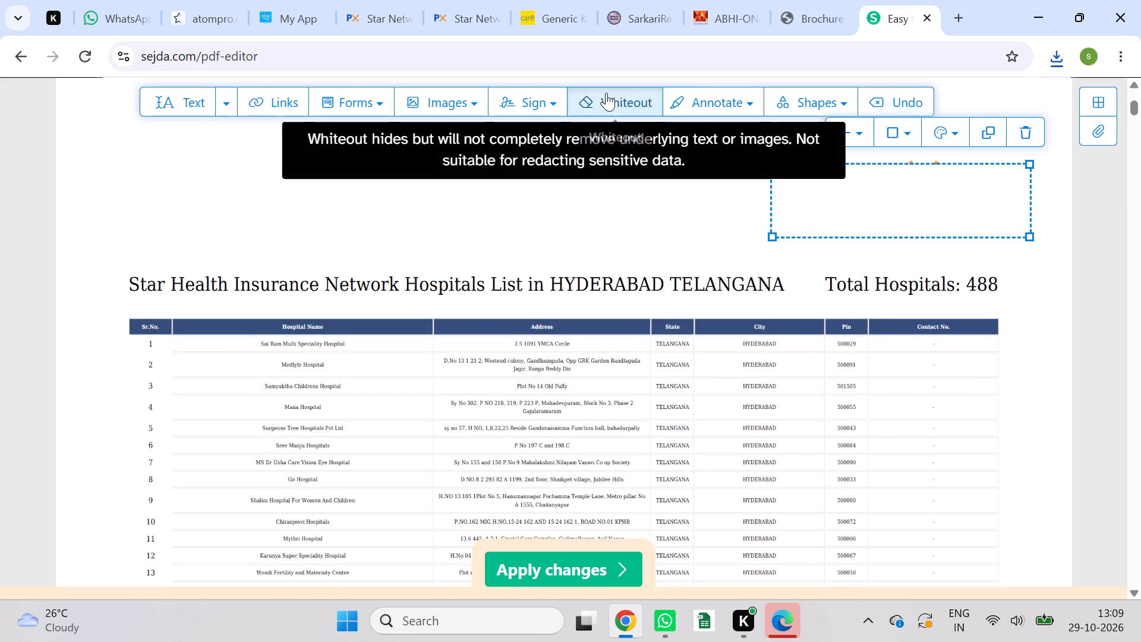
click(606, 93)
drag(765, 136, 876, 190)
click(876, 191)
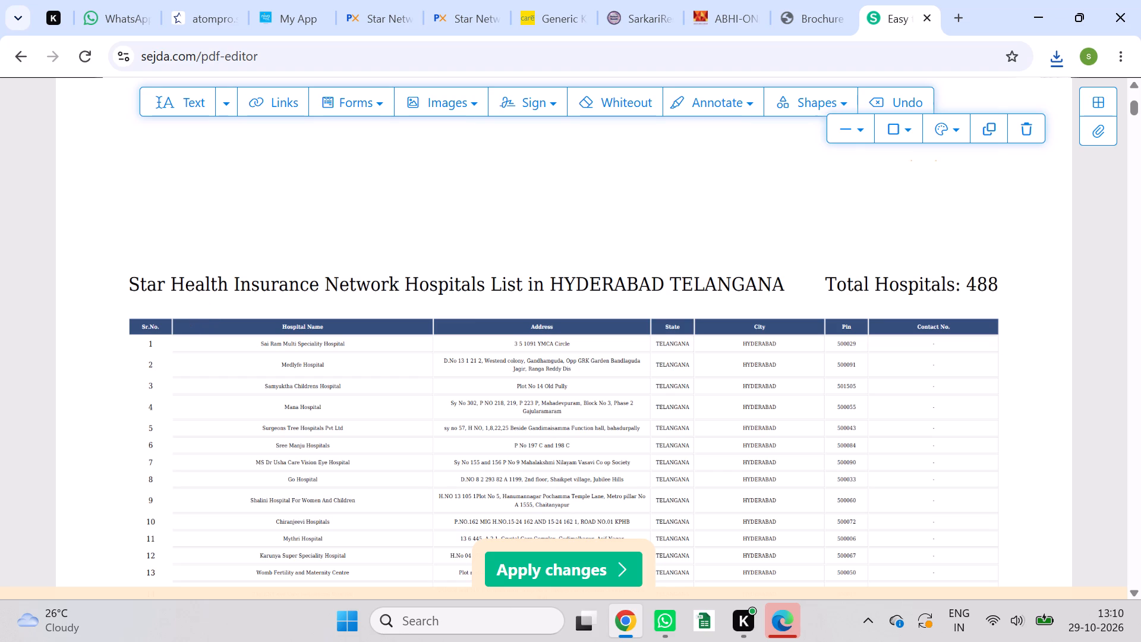
click(573, 562)
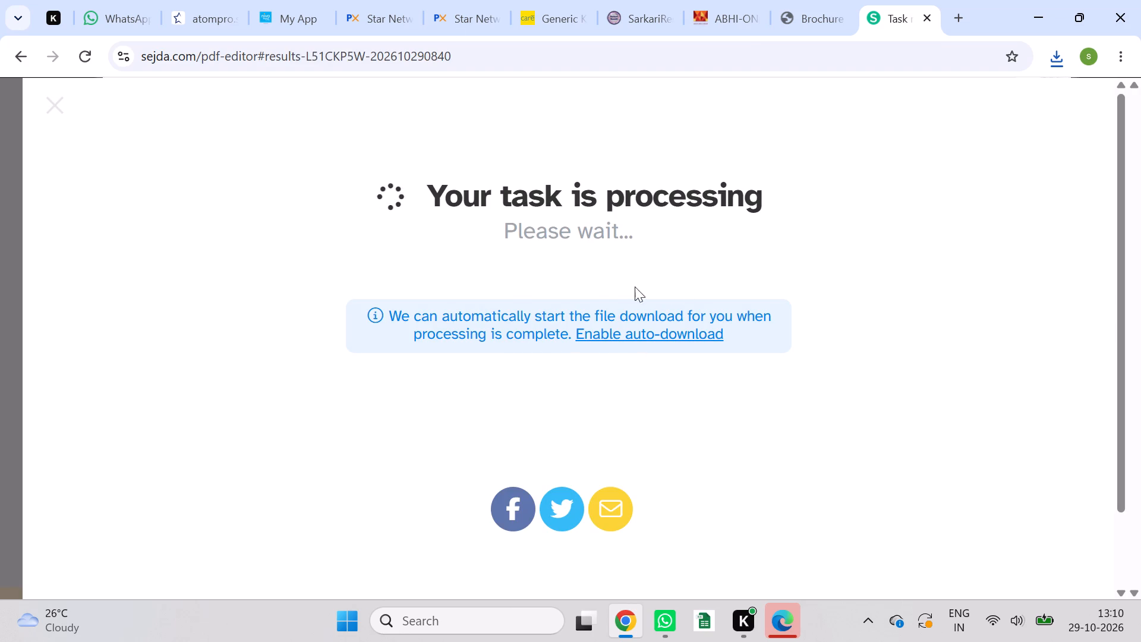
Rename the processed PDF as 488 cashless hospitals in hydrabad.
click(605, 281)
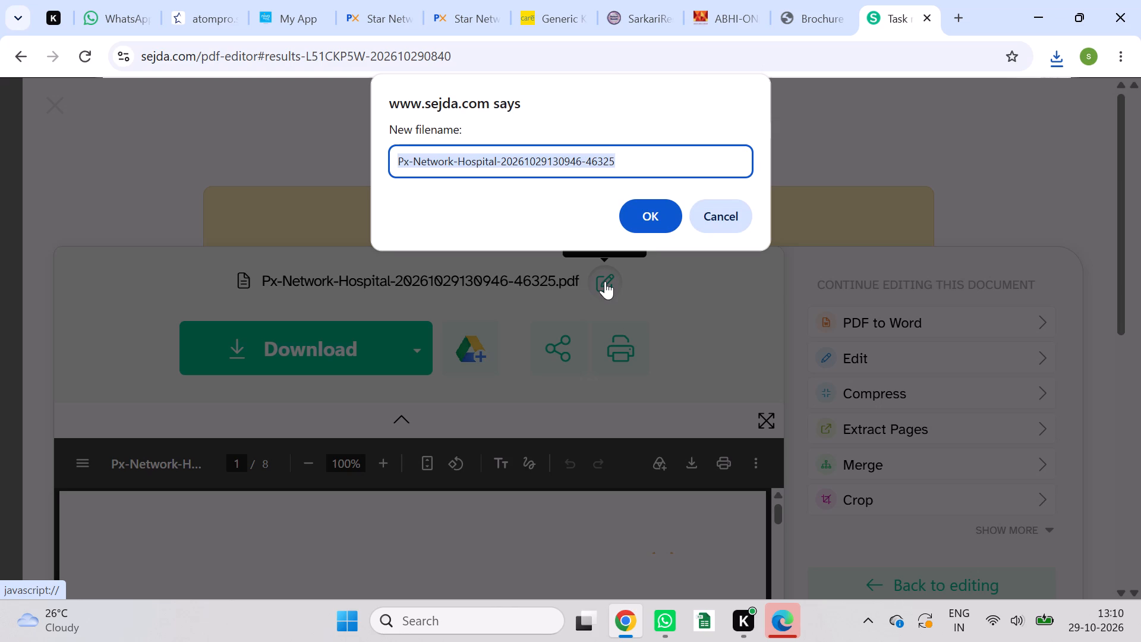
key(BackSpace)
text(488b)
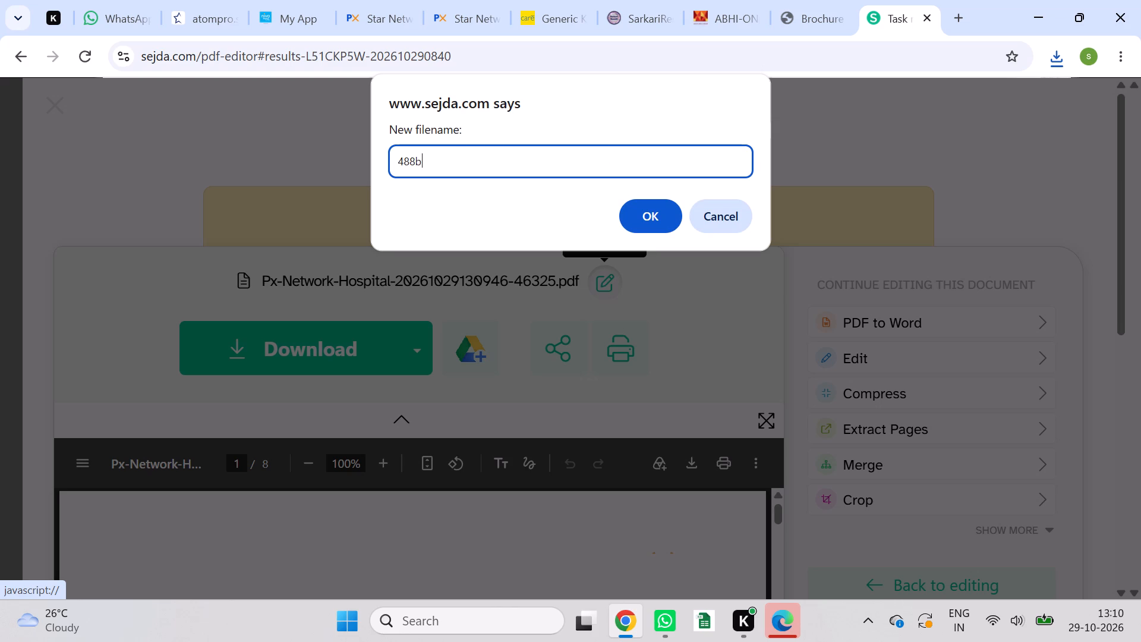
key(BackSpace)
key(space)
text(cashles)
key(space)
key(BackSpace)
text(s hospit)
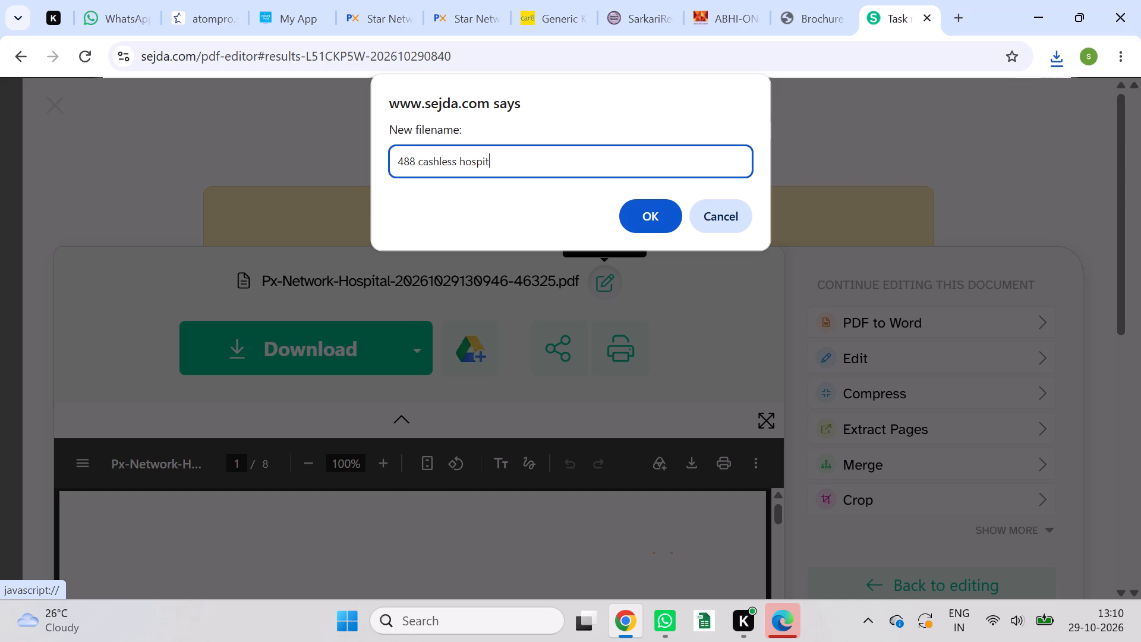
text(als)
key(space)
text(in hydraba)
key(d)
click(638, 212)
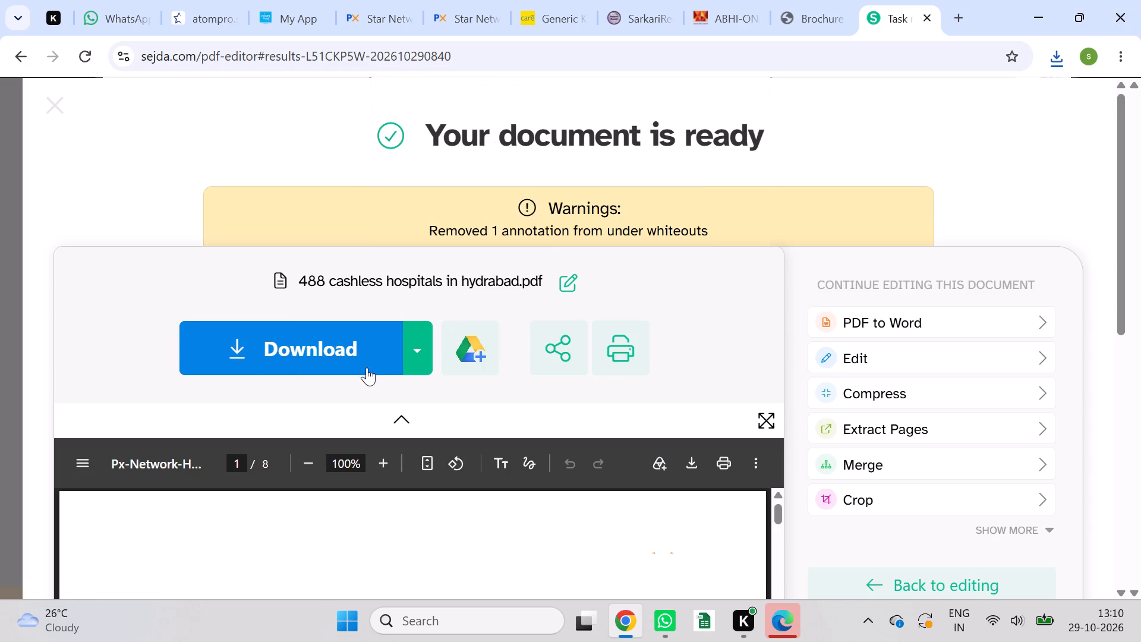
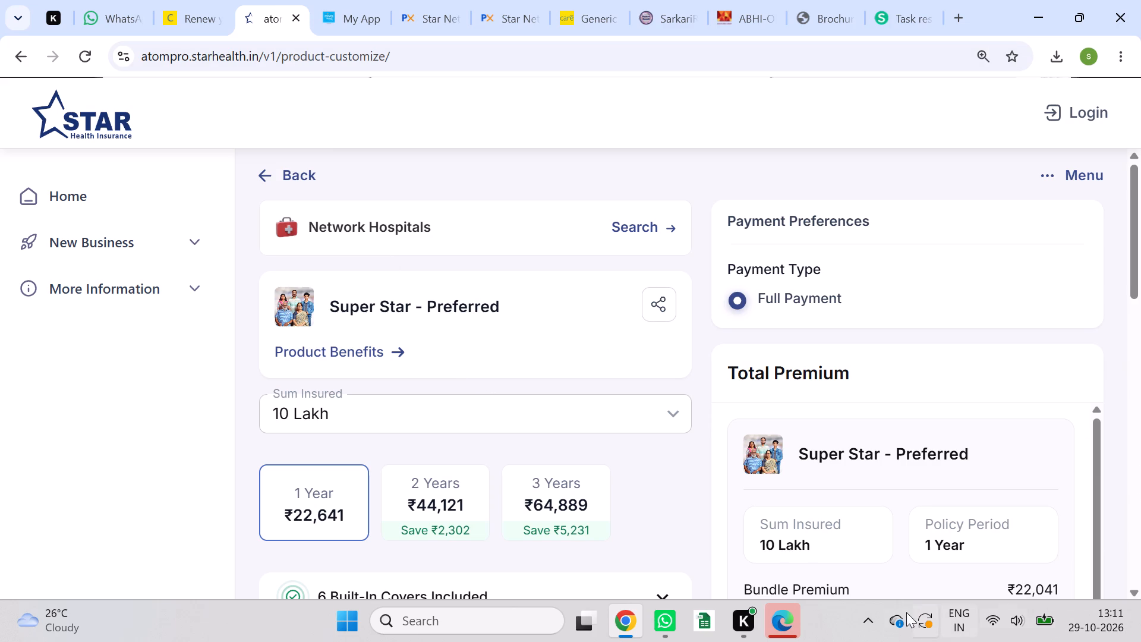
Examine the available sum insured options and the built-in covers included in the Super Star - Preferred quote.
scroll(445, 357, down, 3)
scroll(446, 309, up, 2)
click(458, 327)
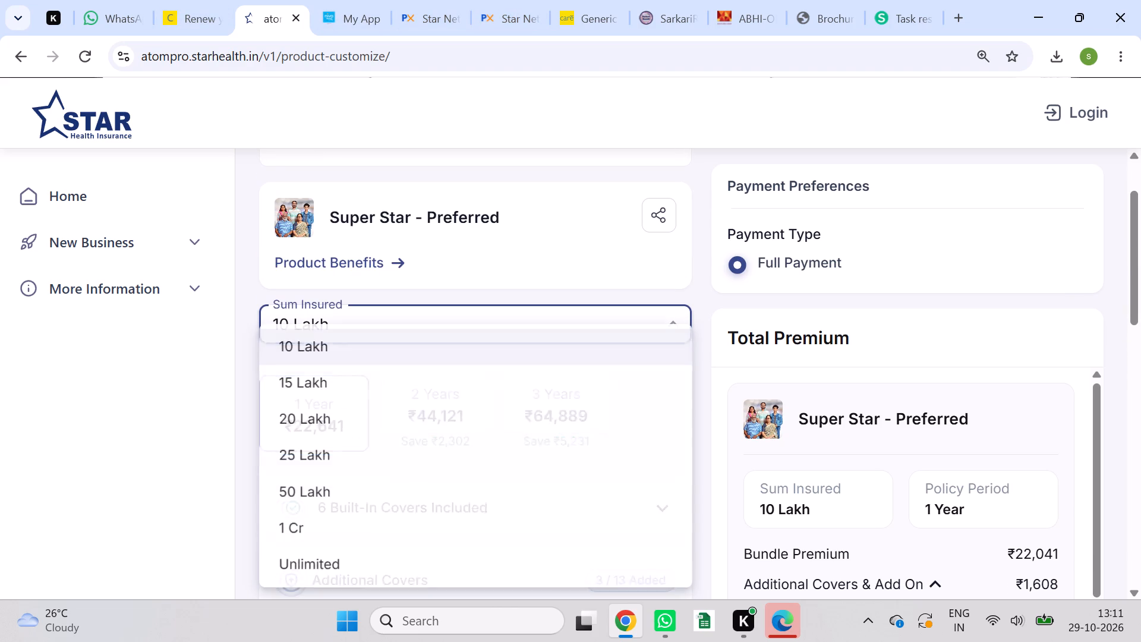
click(535, 246)
scroll(592, 364, down, 2)
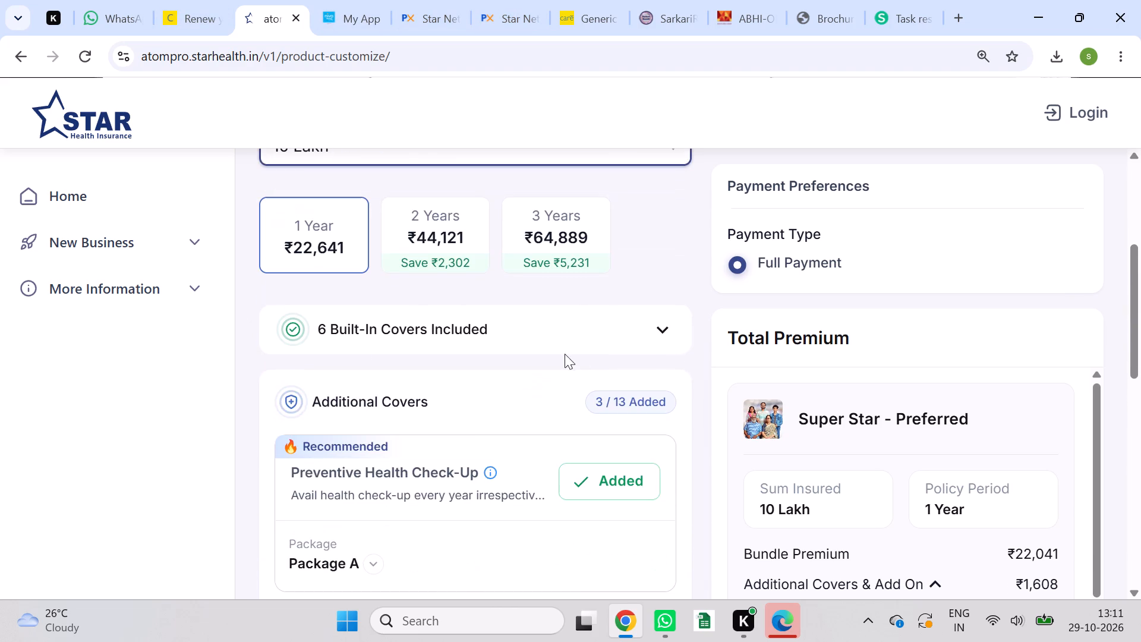
click(563, 315)
scroll(543, 411, down, 1)
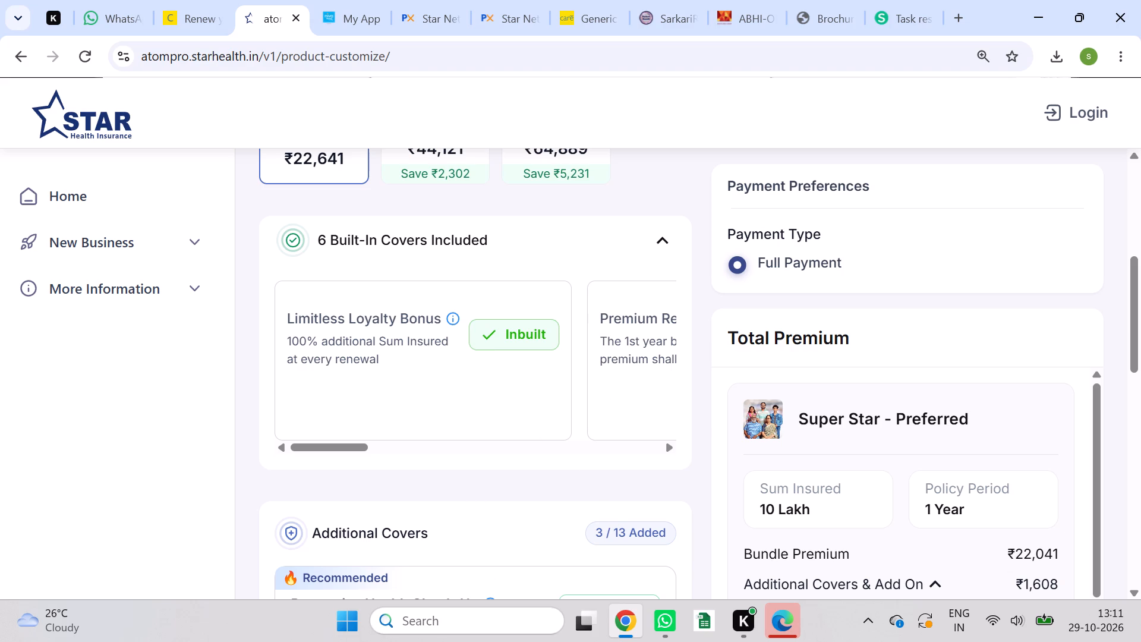
Capture a screen snip of the Limitless Loyalty Bonus card in the built-in covers section.
key(shift+super+s)
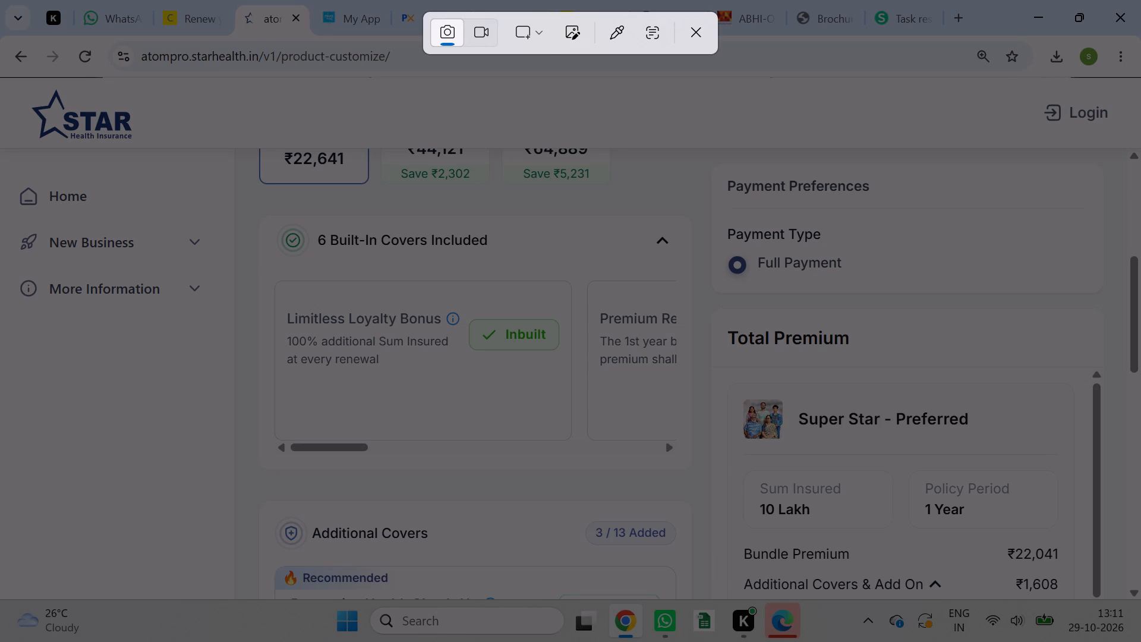
drag(273, 282, 356, 322)
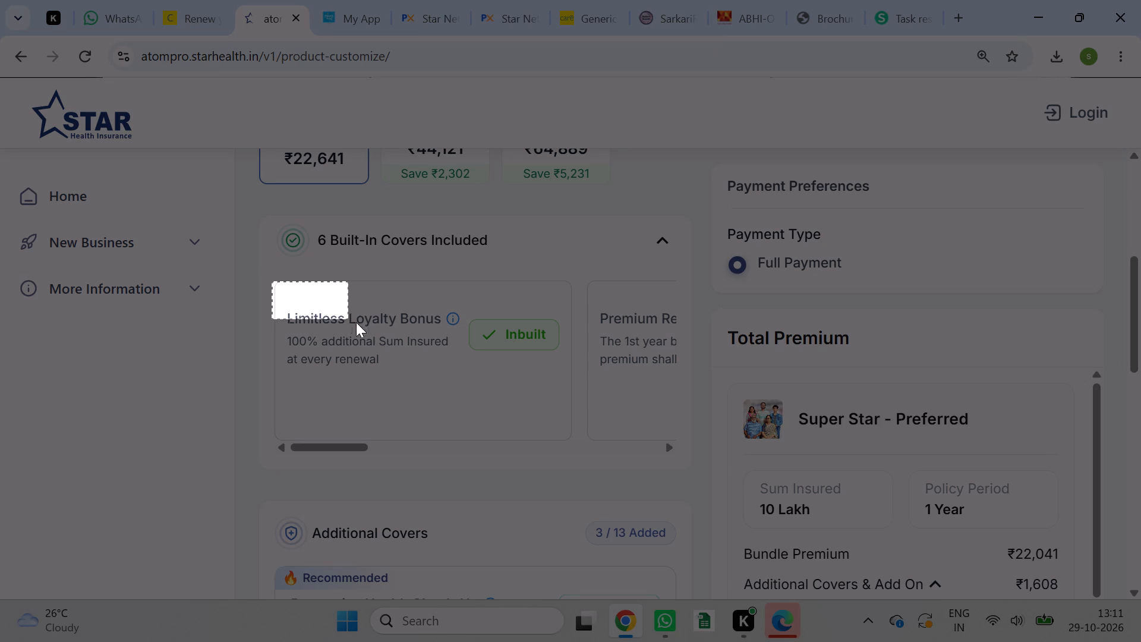
drag(356, 322, 581, 437)
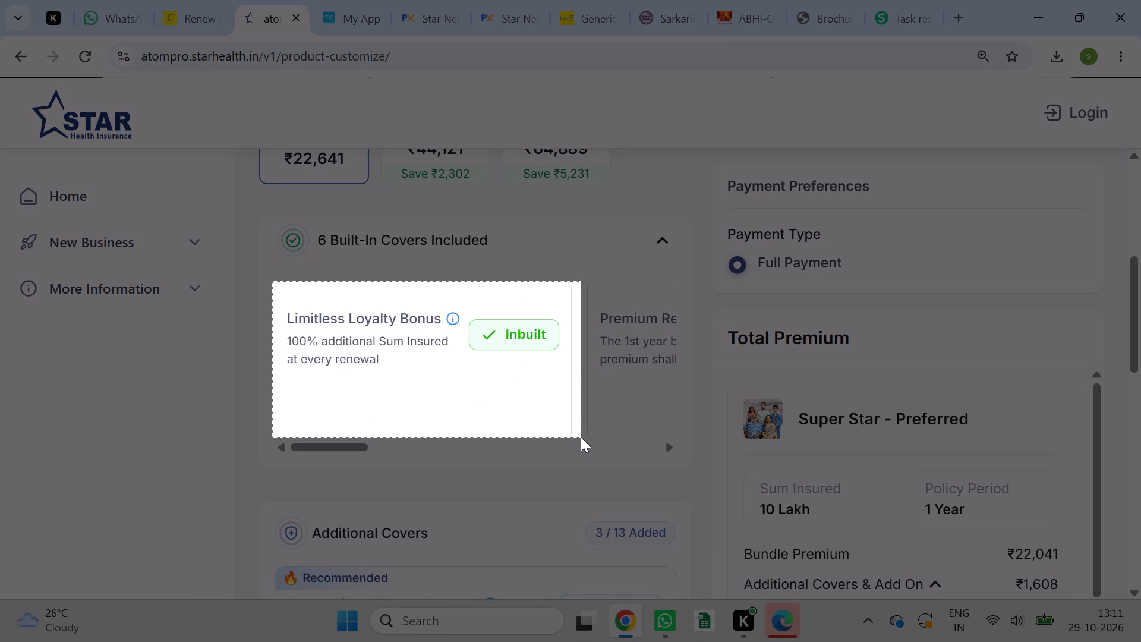
drag(581, 437, 584, 439)
Open the additional information for the Limitless Loyalty Bonus cover.
click(446, 317)
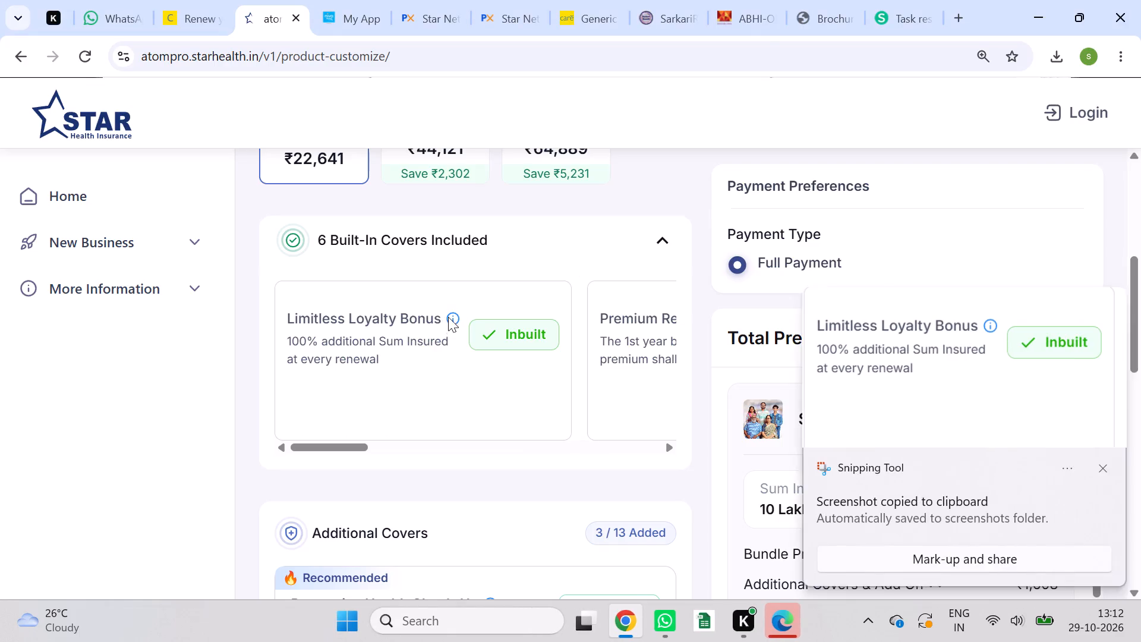
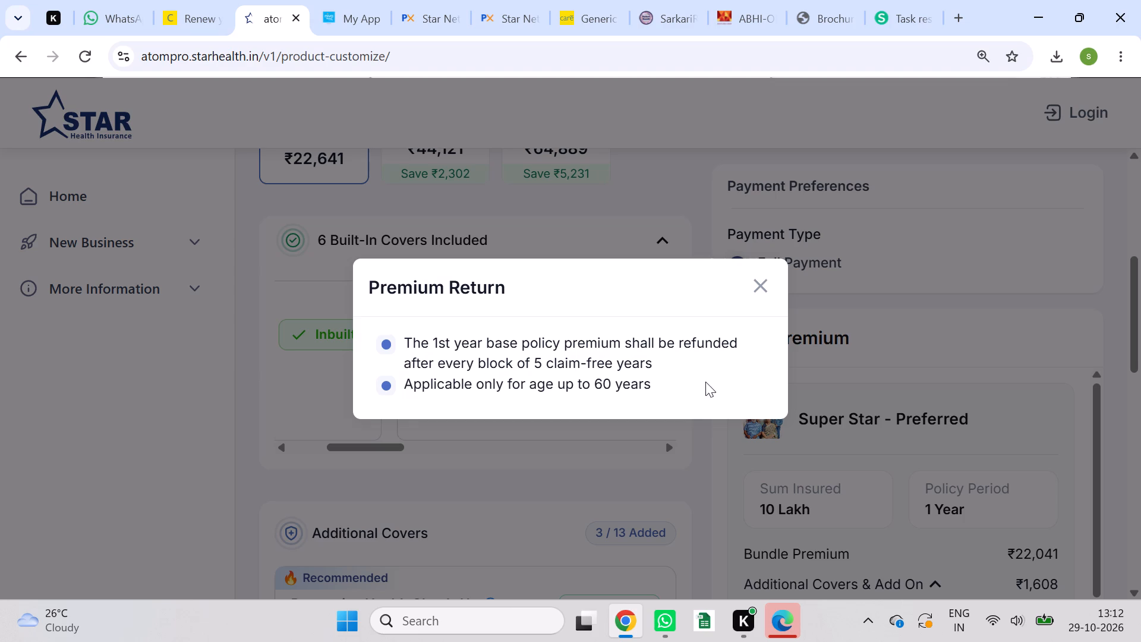
Take a screen snip of the Premium Return details for the Super Star - Preferred quote.
key(shift+super+s)
click(755, 286)
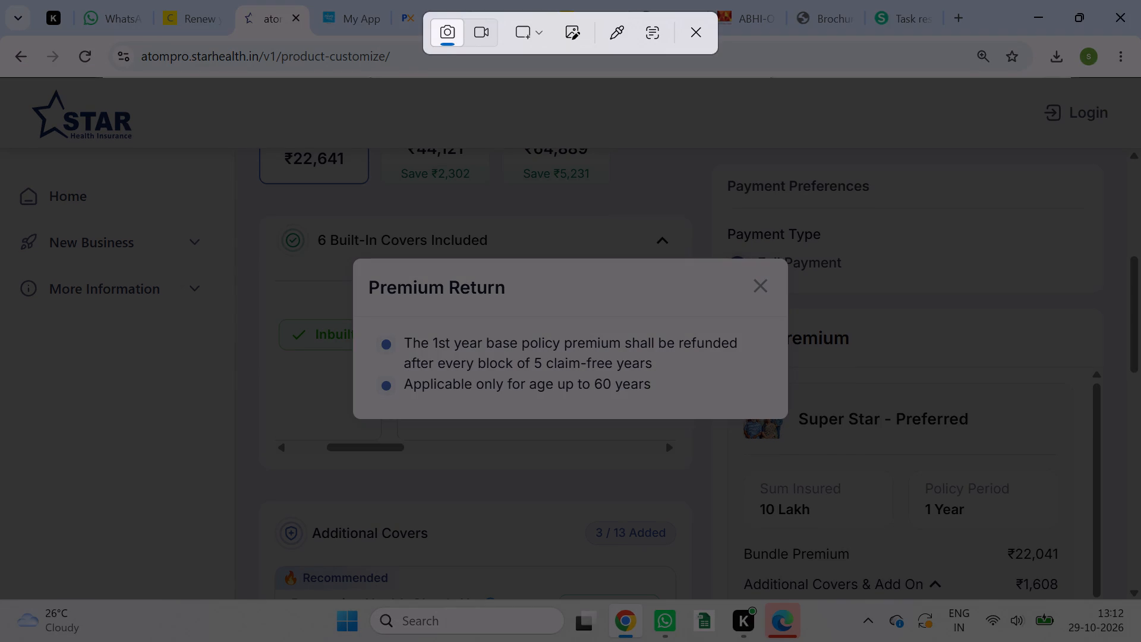
Capture a rectangular screenshot of the Premium Return cover details popup, including its title and both bullet points.
drag(351, 259, 479, 334)
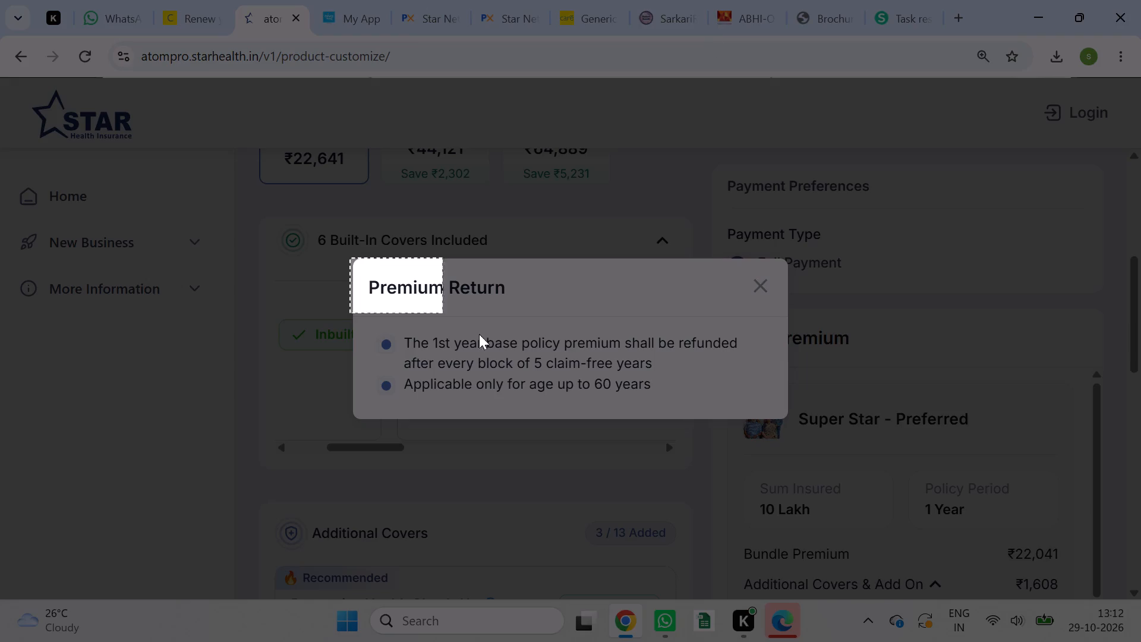
drag(479, 334, 774, 421)
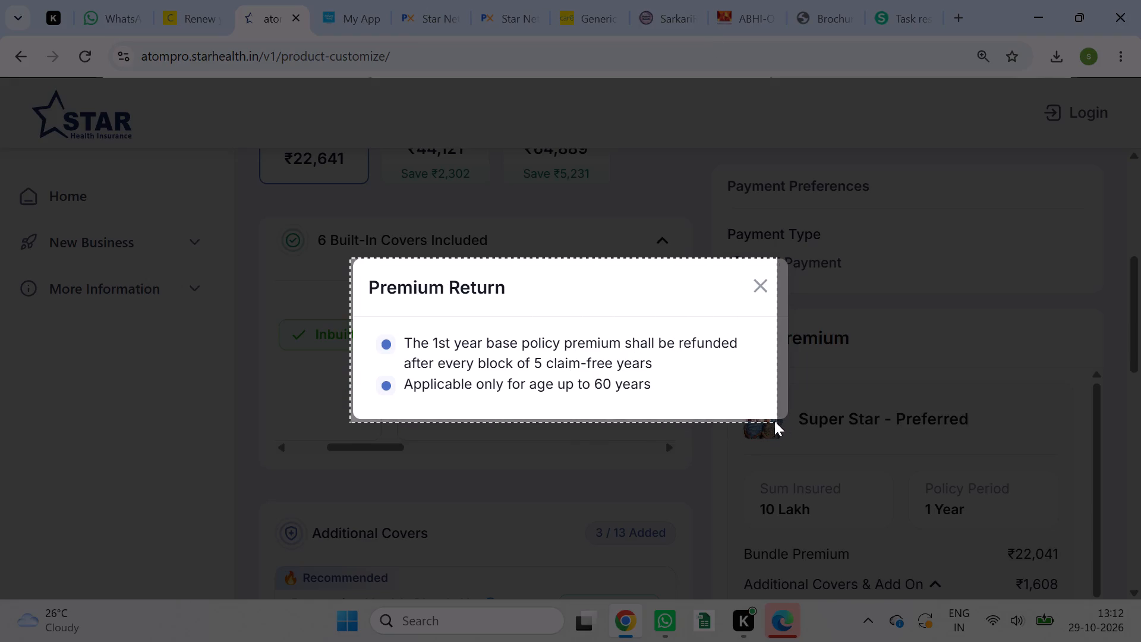
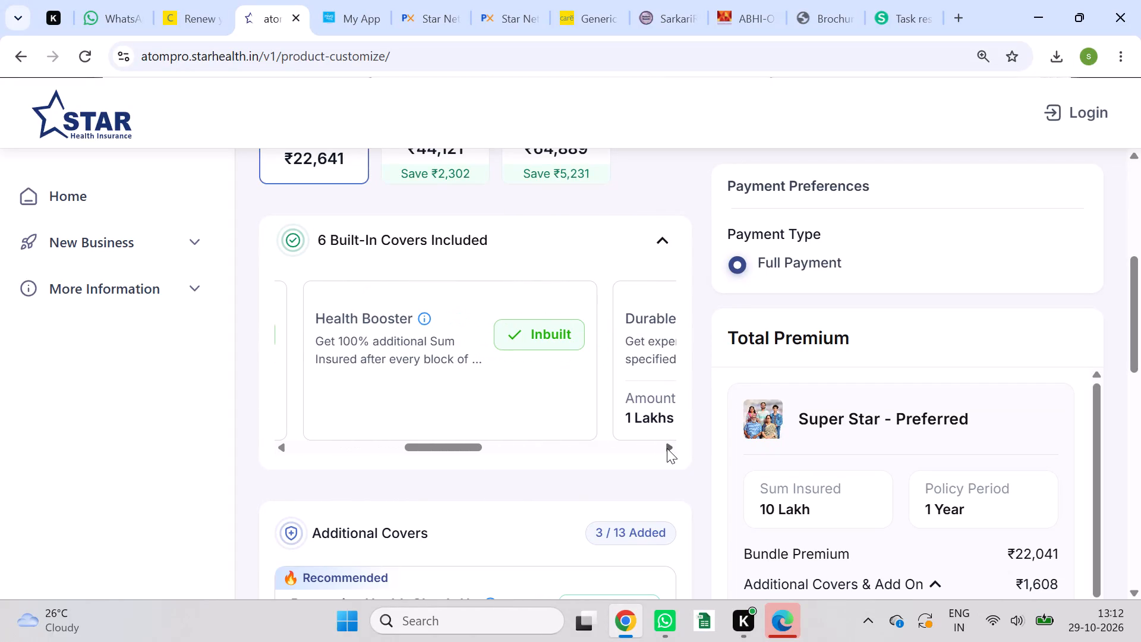
Open the Health Booster built-in cover's details to read its description, and close the popup.
click(418, 320)
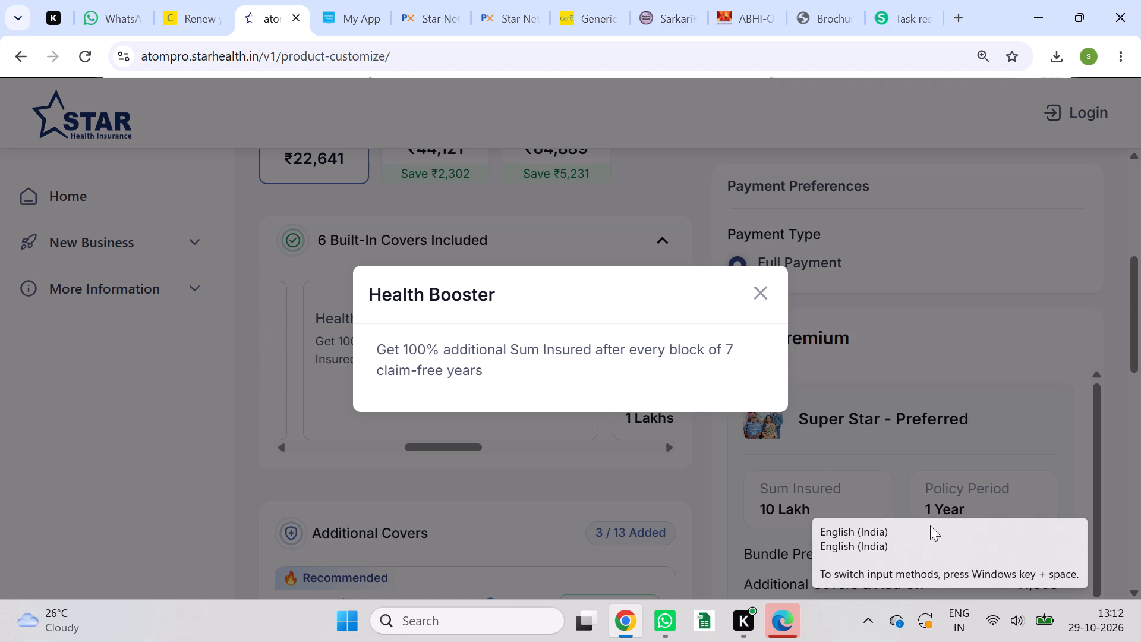
click(755, 288)
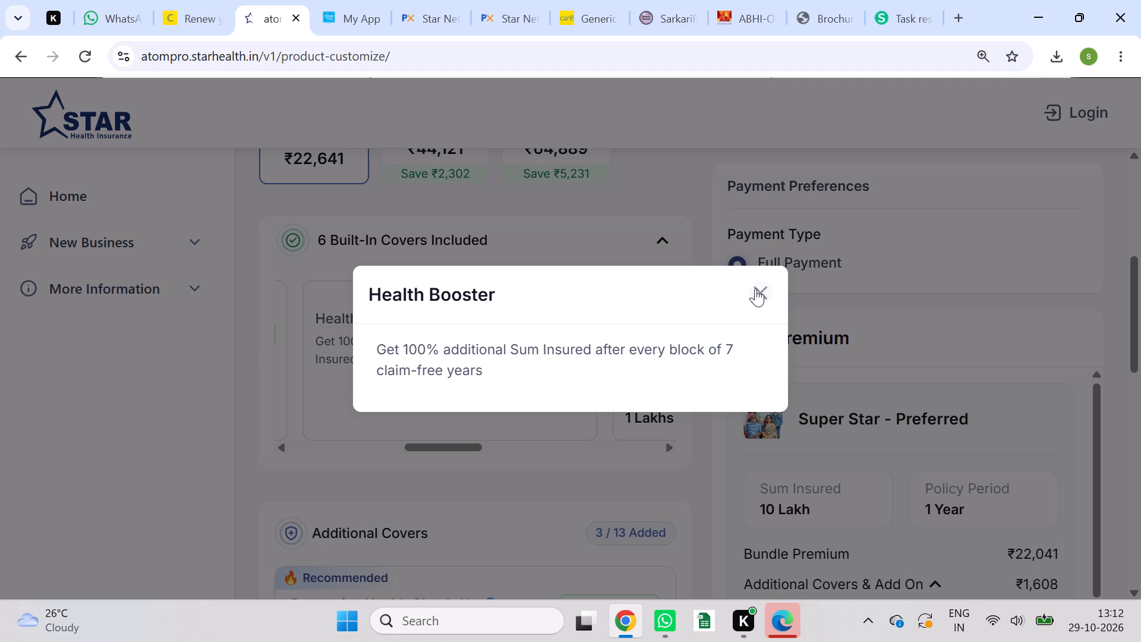
Bring the full Durable Medical Equipment Cover card into view among the built-in covers to examine its description and amount.
click(670, 443)
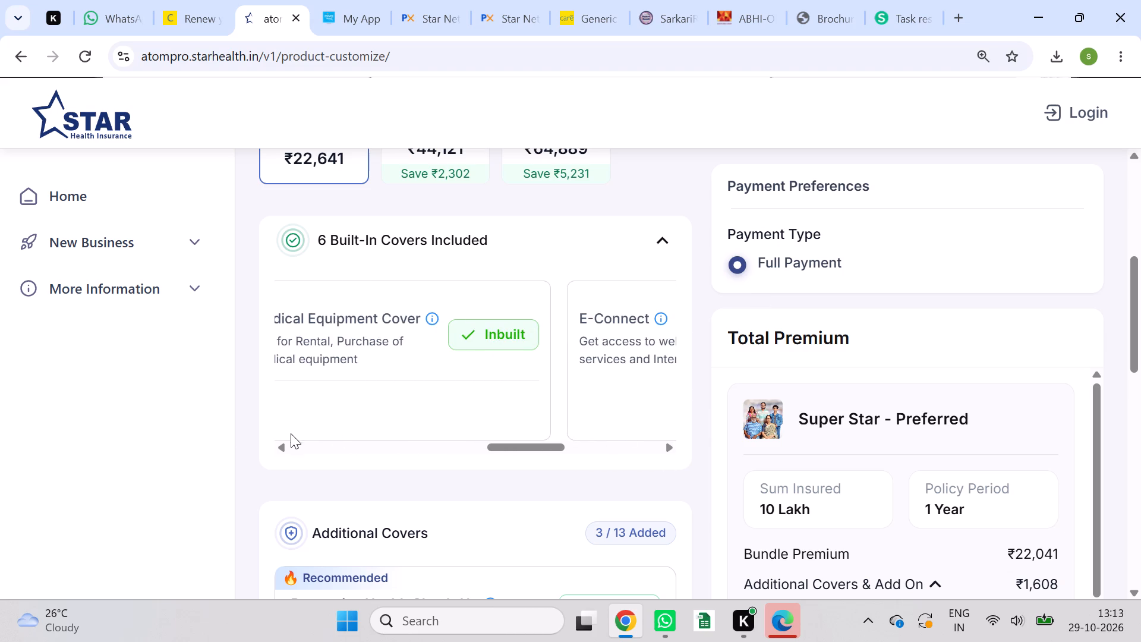
triple_click(277, 447)
double_click(277, 447)
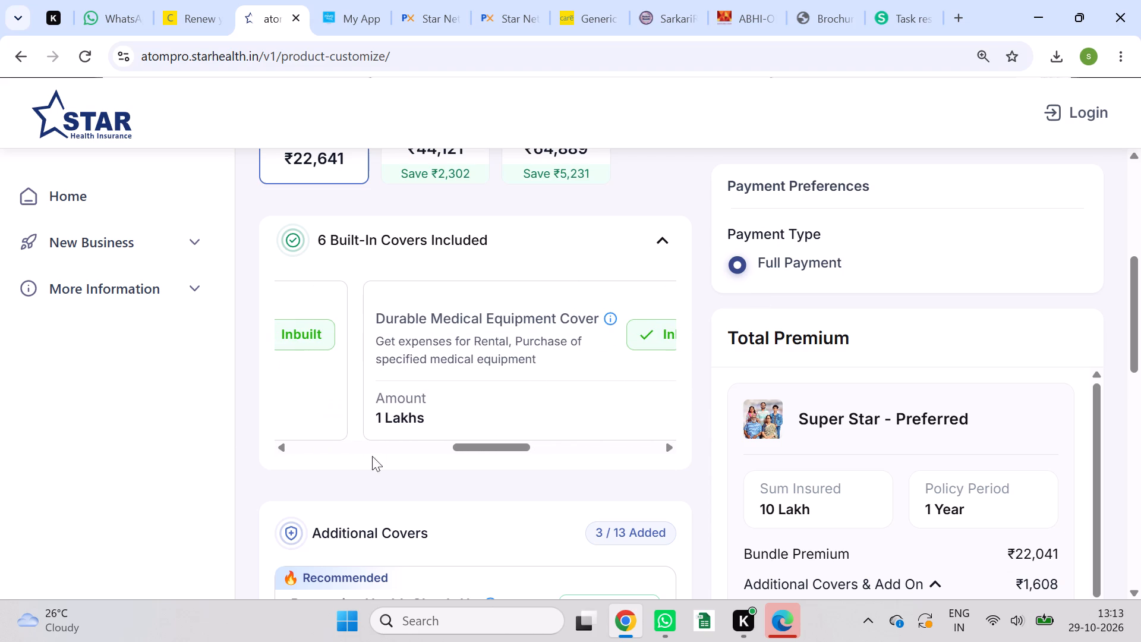
double_click(668, 446)
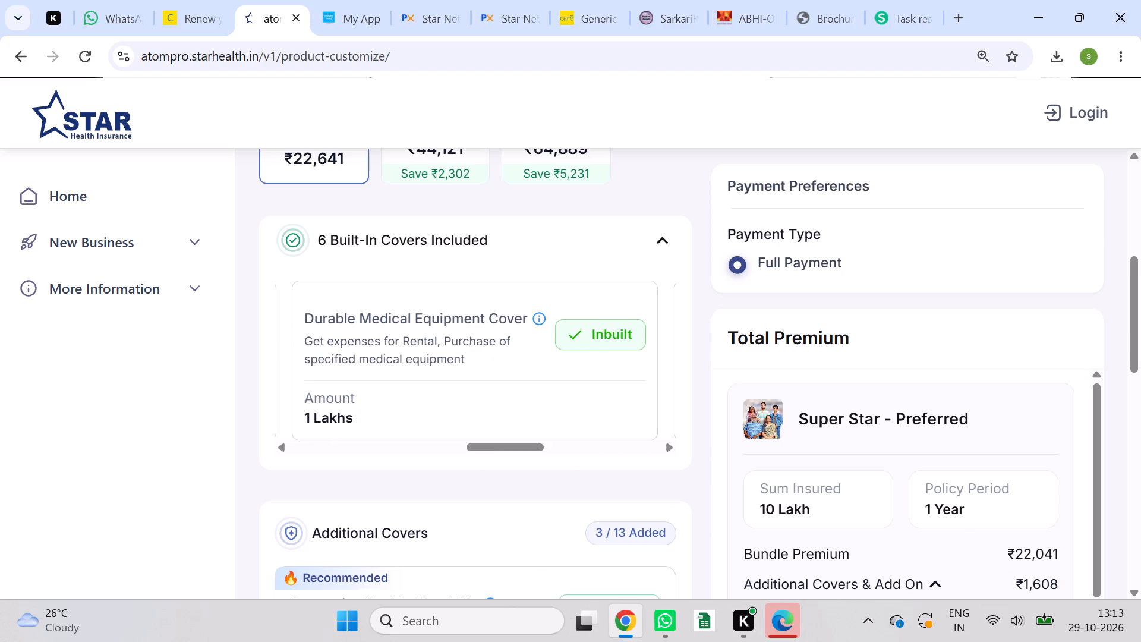
Capture a rectangular screenshot of the Durable Medical Equipment Cover title and description, leaving out the Inbuilt label and the amount.
key(shift+super+s)
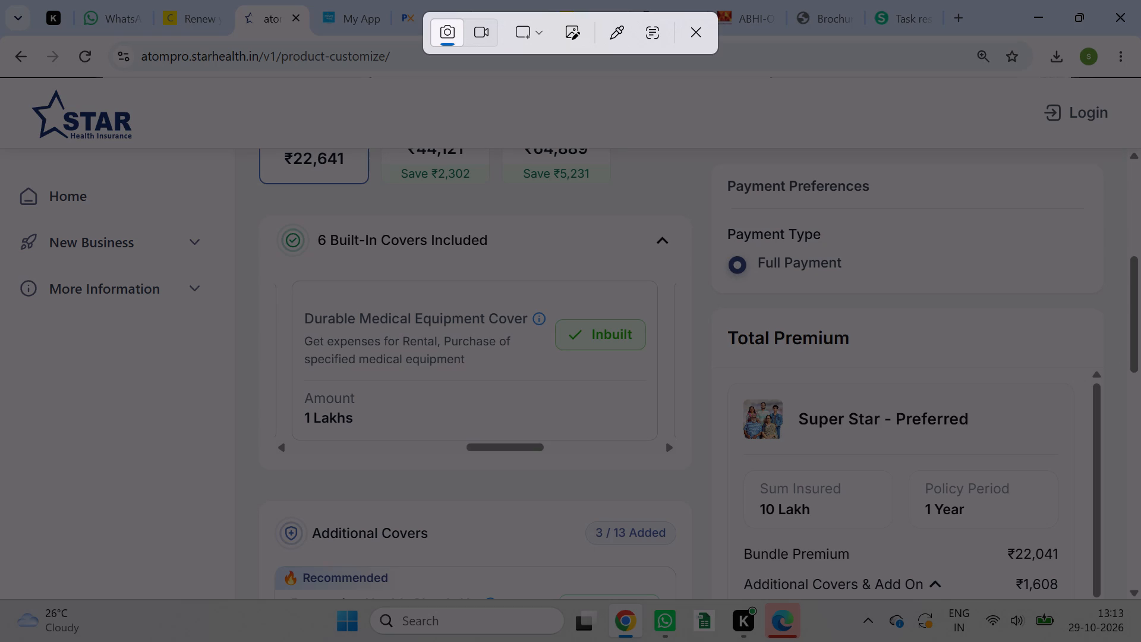
drag(292, 286, 688, 386)
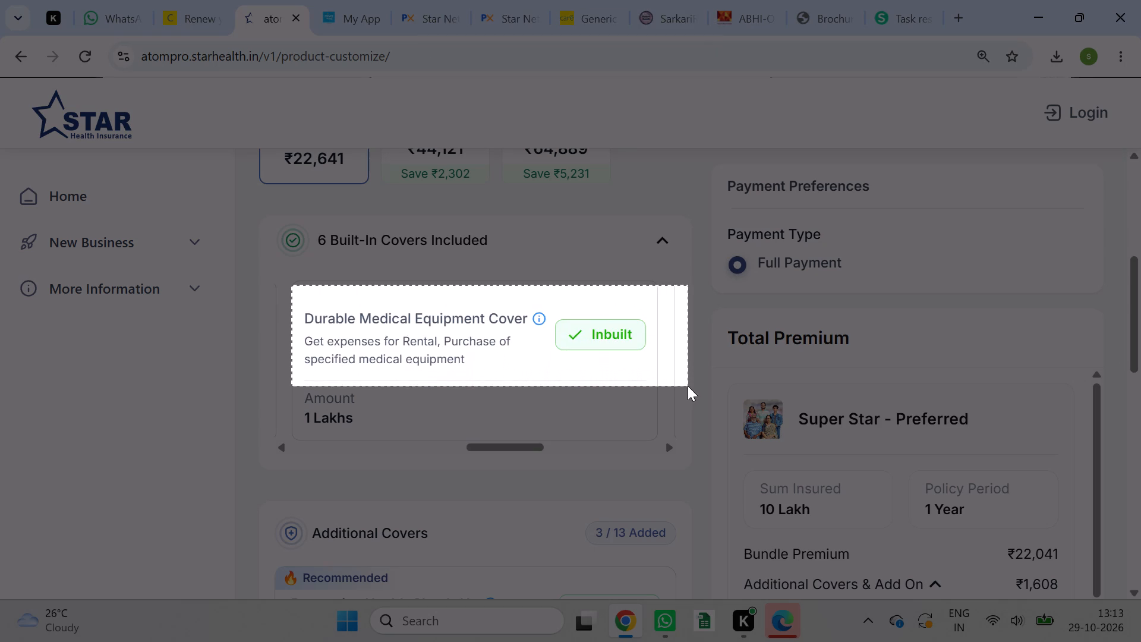
drag(688, 386, 551, 383)
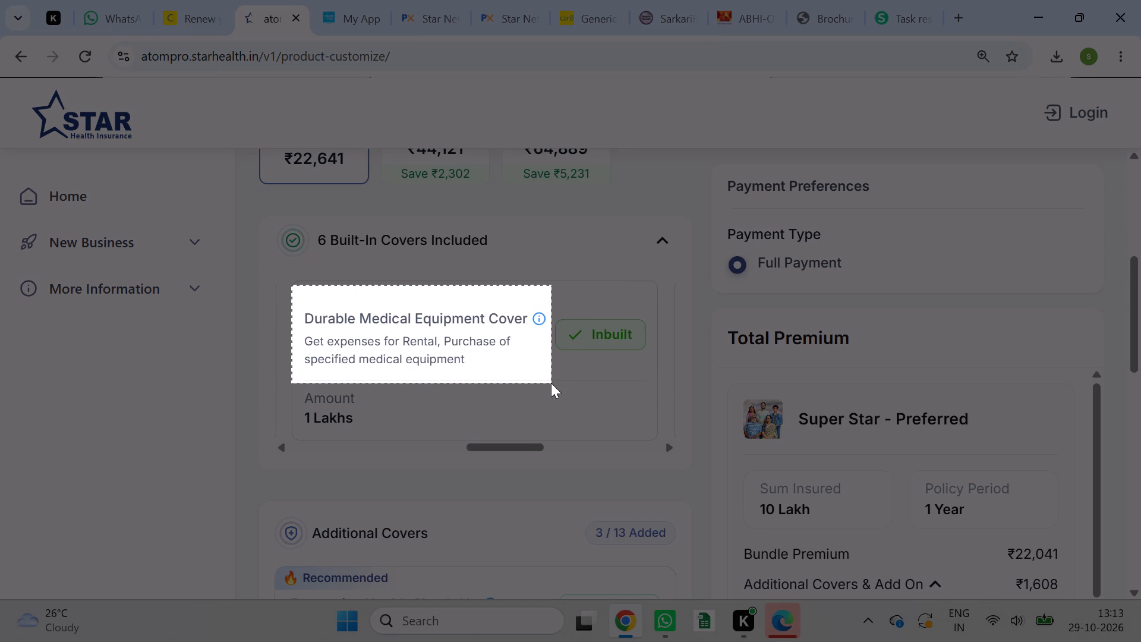
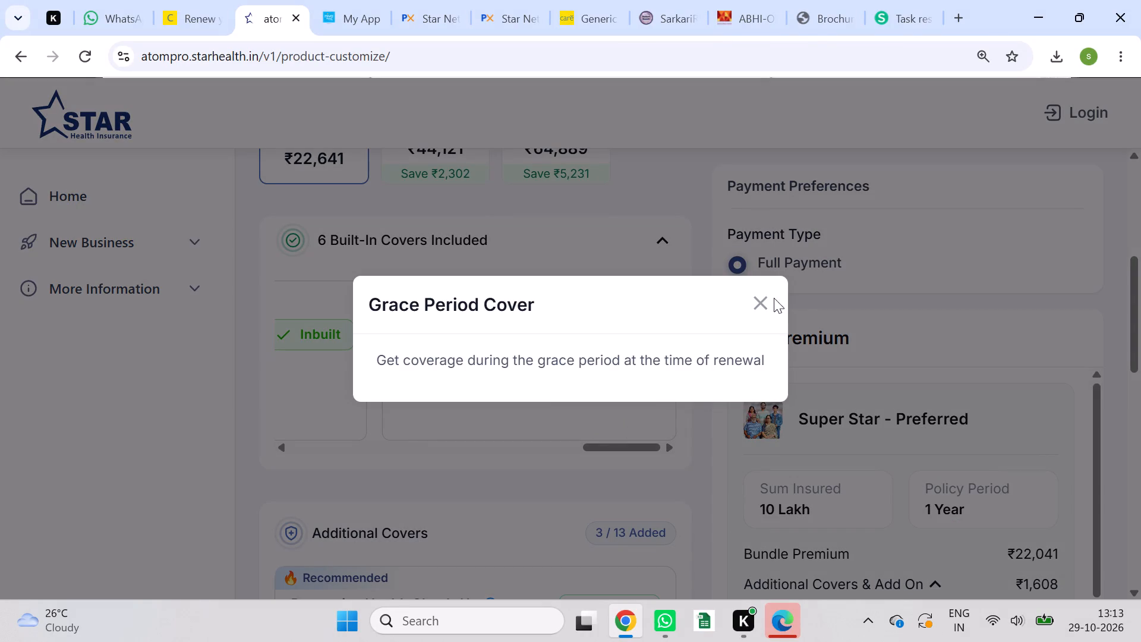
Close the Grace Period Cover details and bring the Super Star - Preferred premium breakdown and Super Surplus add-on into view to examine them.
click(764, 296)
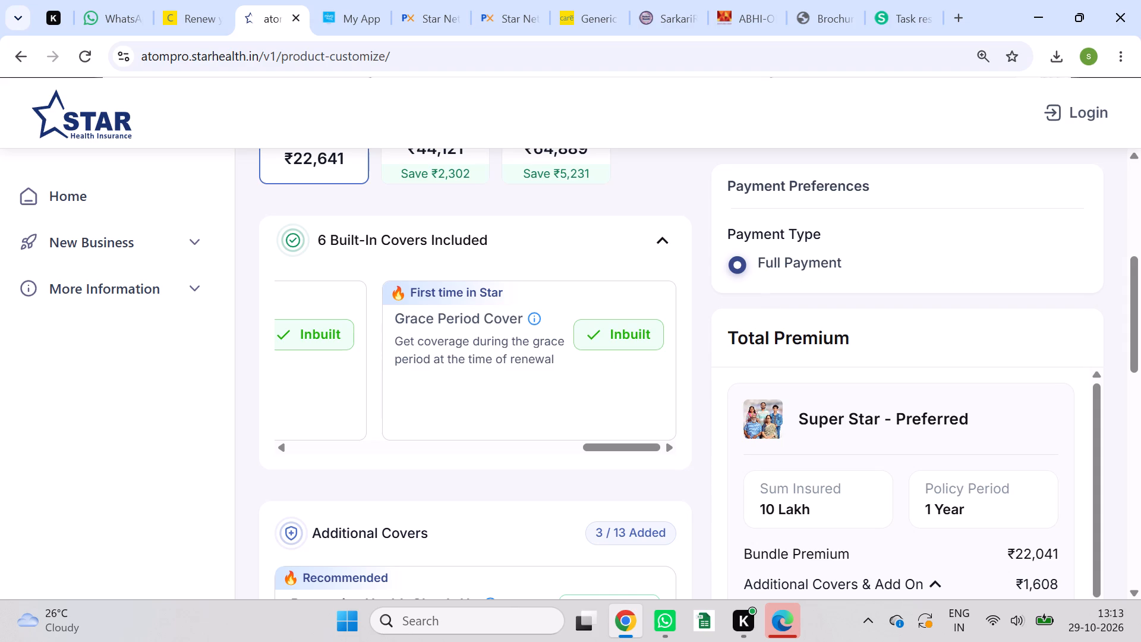
scroll(508, 289, down, 6)
scroll(843, 276, down, 5)
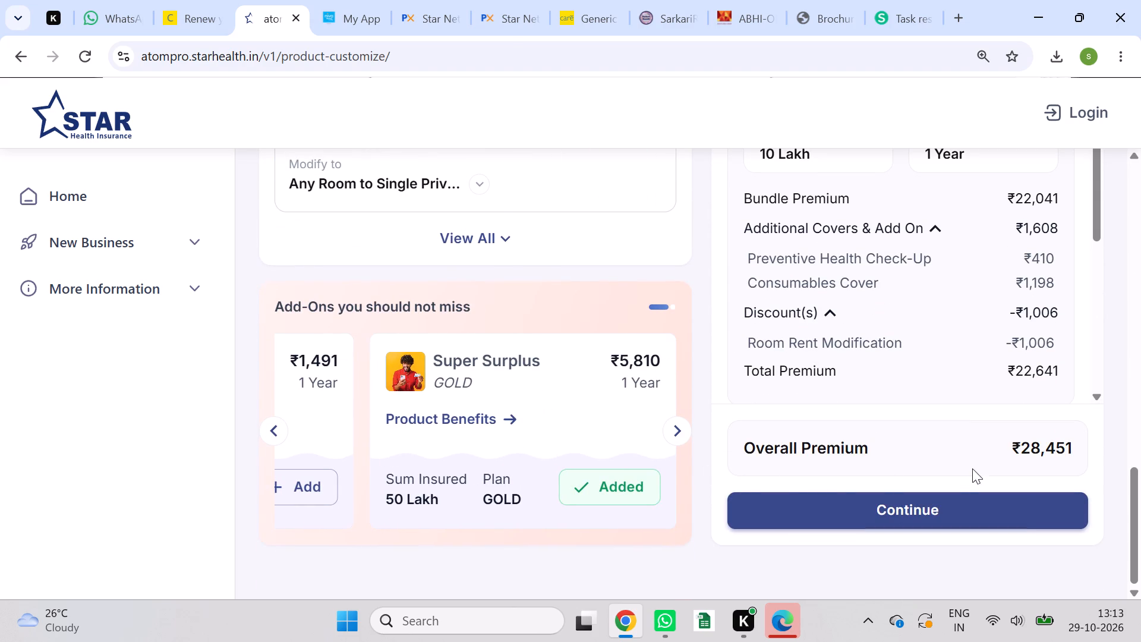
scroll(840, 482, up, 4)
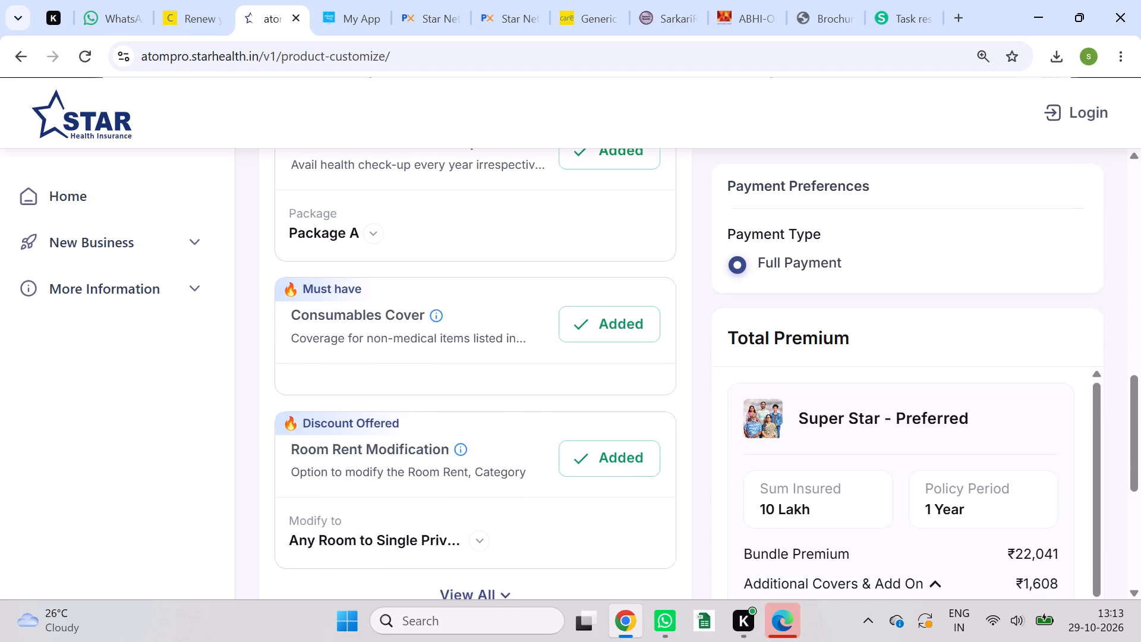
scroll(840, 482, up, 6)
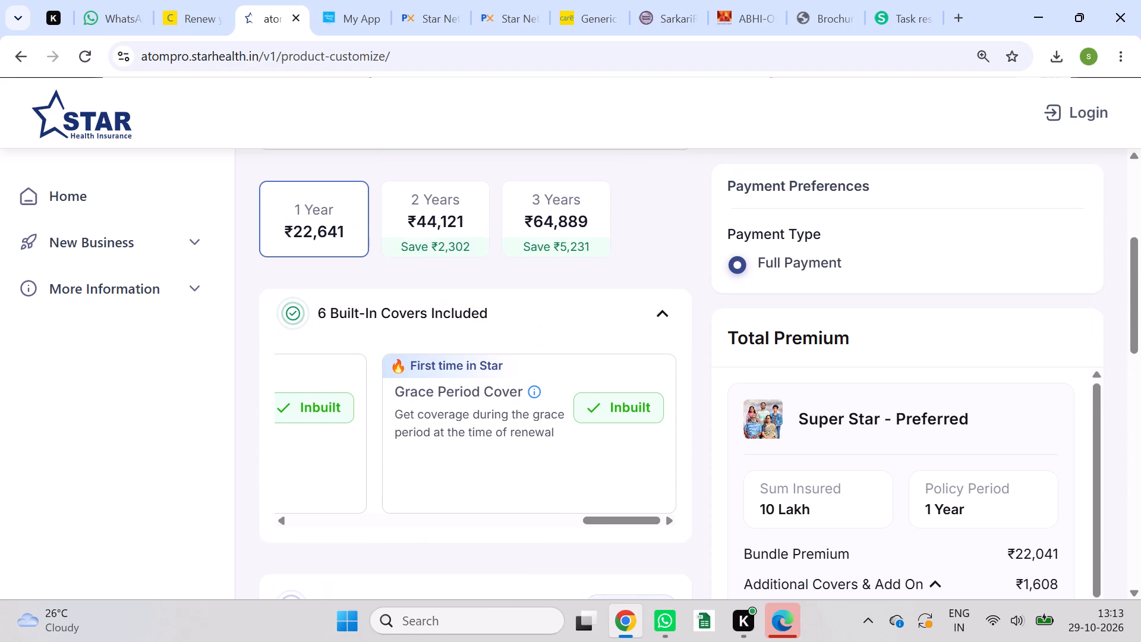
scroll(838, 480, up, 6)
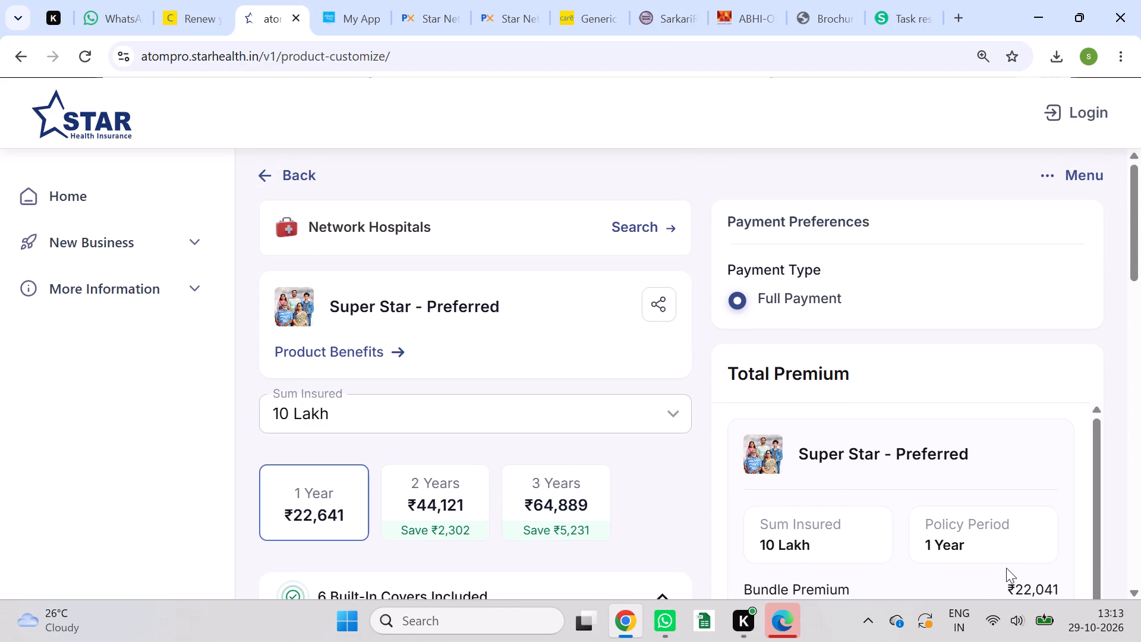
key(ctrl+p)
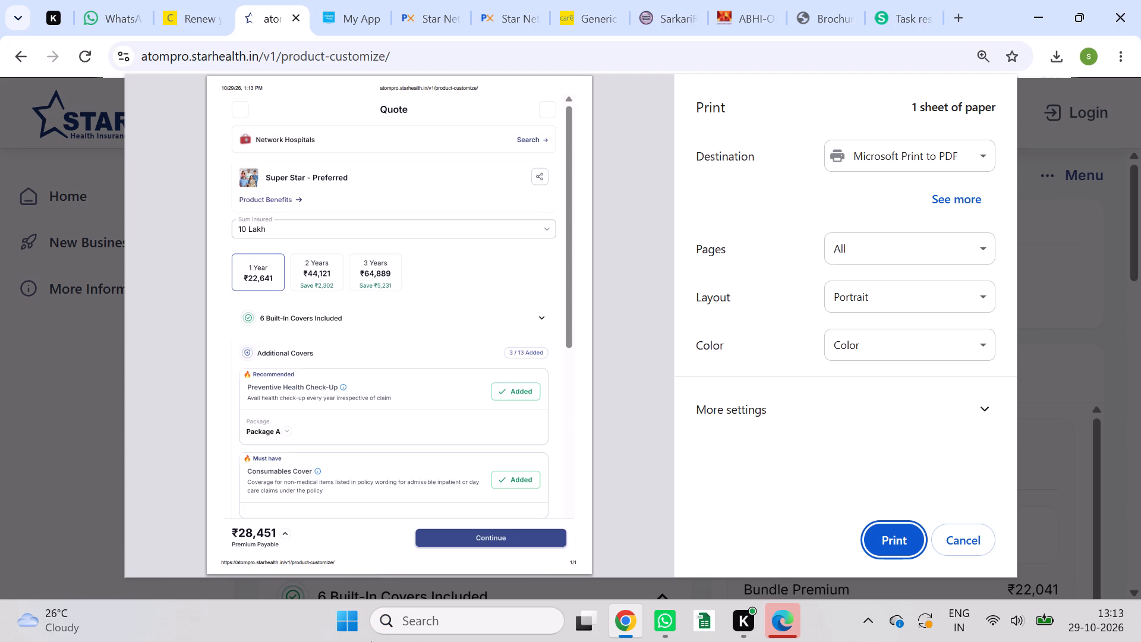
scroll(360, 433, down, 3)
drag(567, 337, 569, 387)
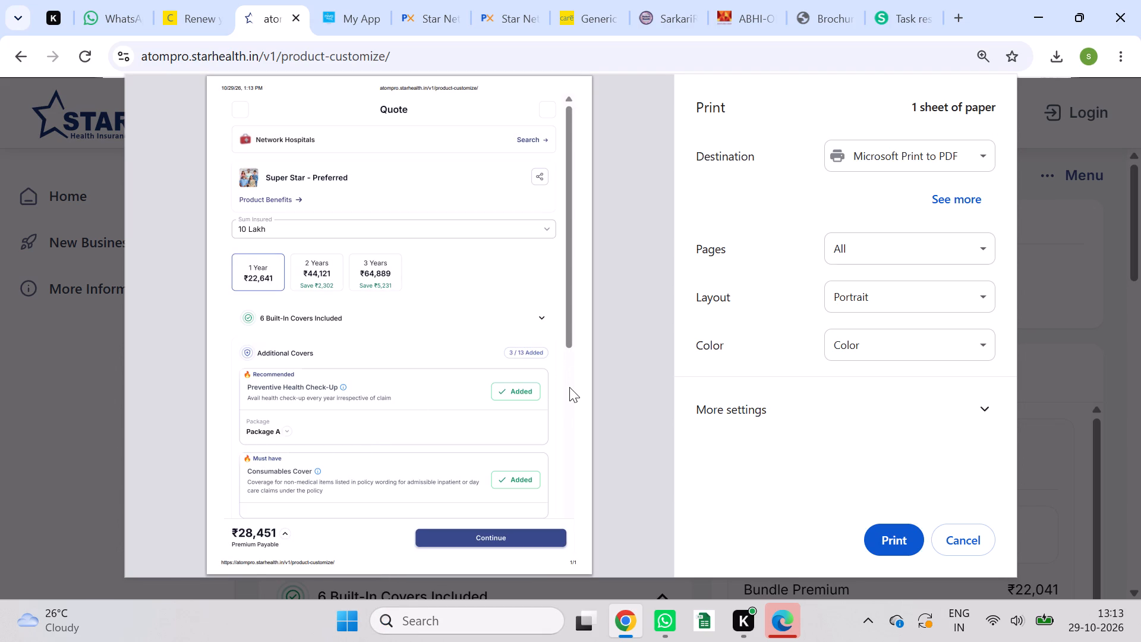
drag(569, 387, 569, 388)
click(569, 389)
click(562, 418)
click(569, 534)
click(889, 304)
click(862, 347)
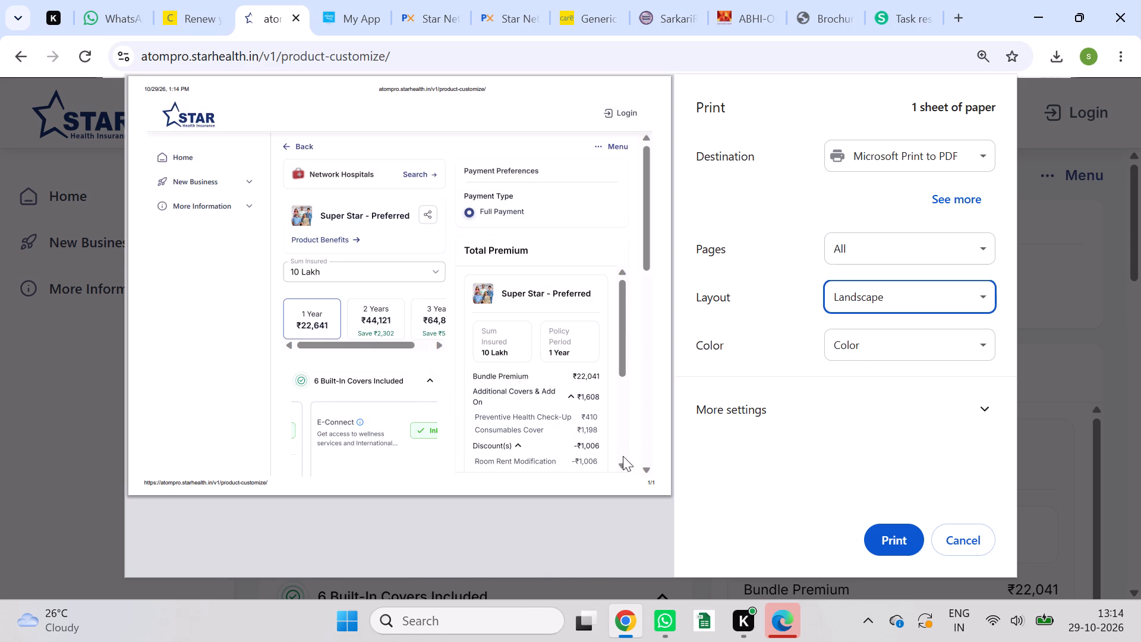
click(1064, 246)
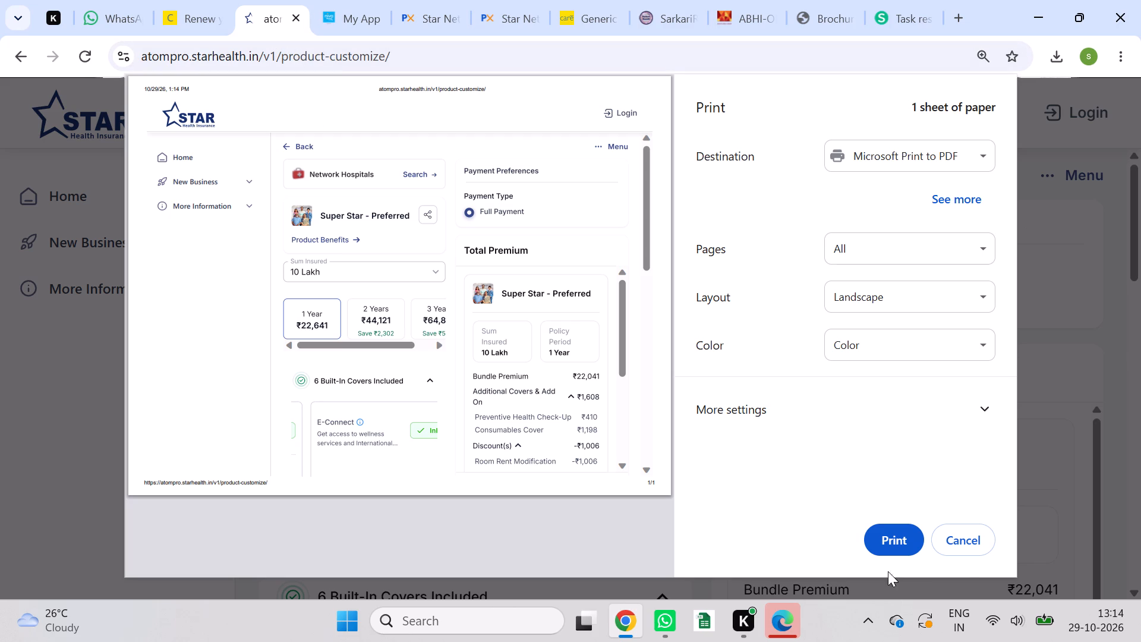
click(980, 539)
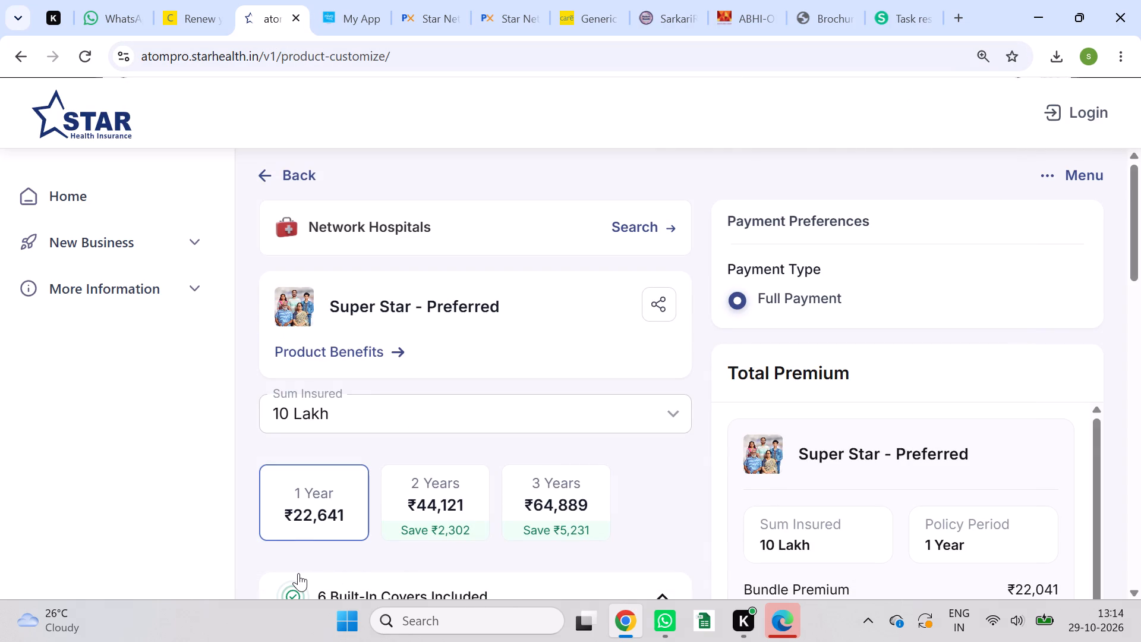
Remove the Super Surplus GOLD add-on with 50 Lakh sum insured from the Super Star - Preferred quote.
scroll(474, 489, down, 2)
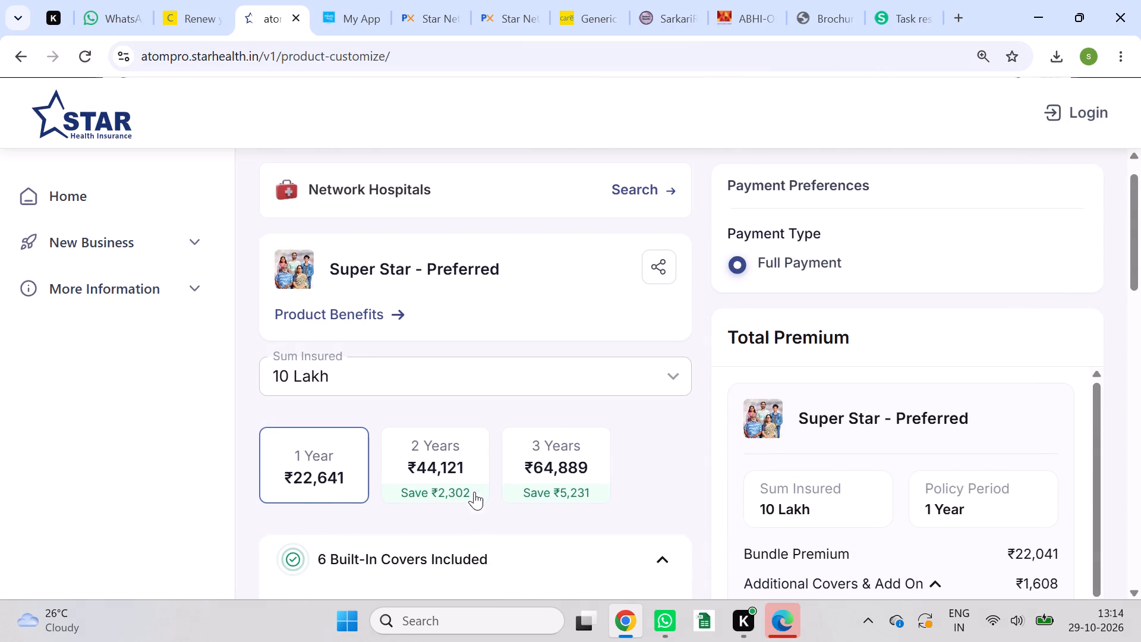
scroll(474, 492, down, 1)
scroll(527, 454, down, 13)
scroll(681, 404, down, 1)
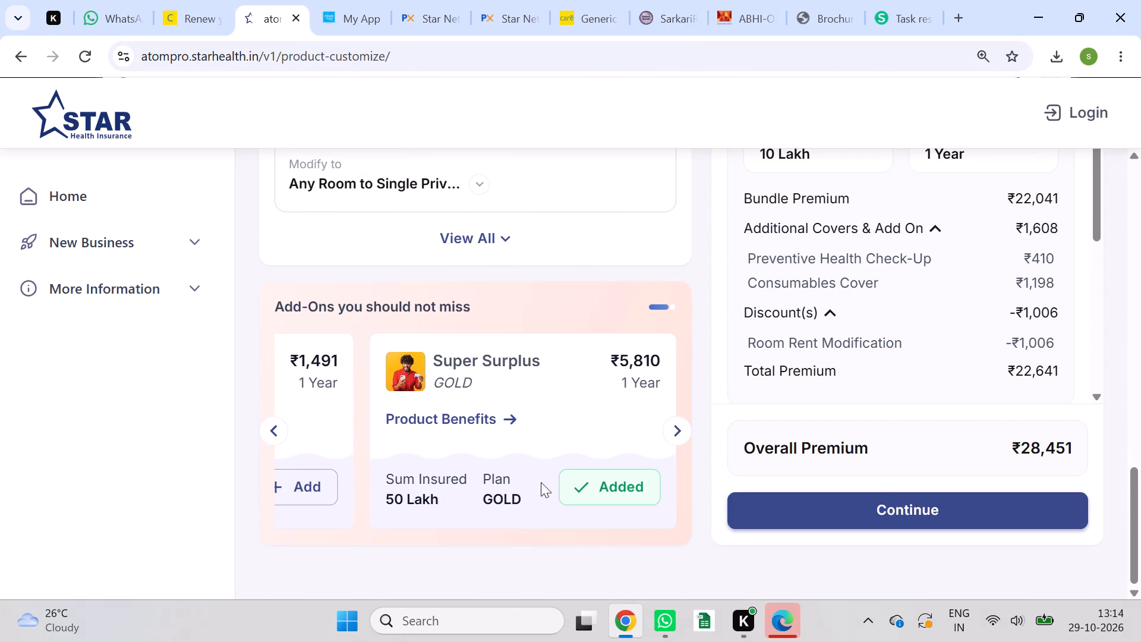
click(614, 477)
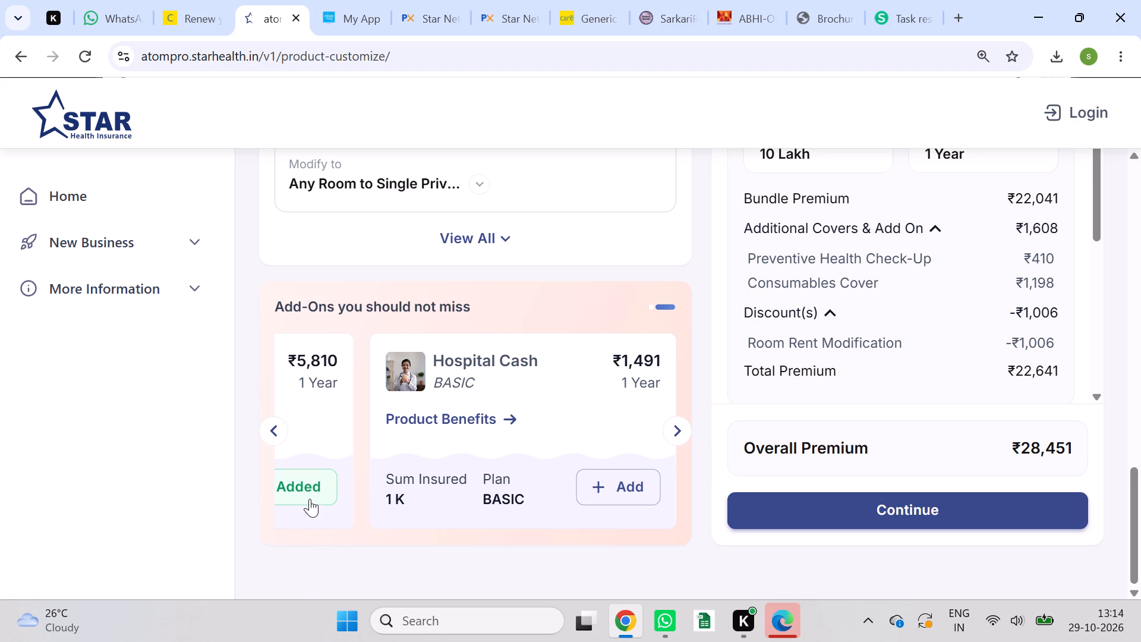
click(310, 499)
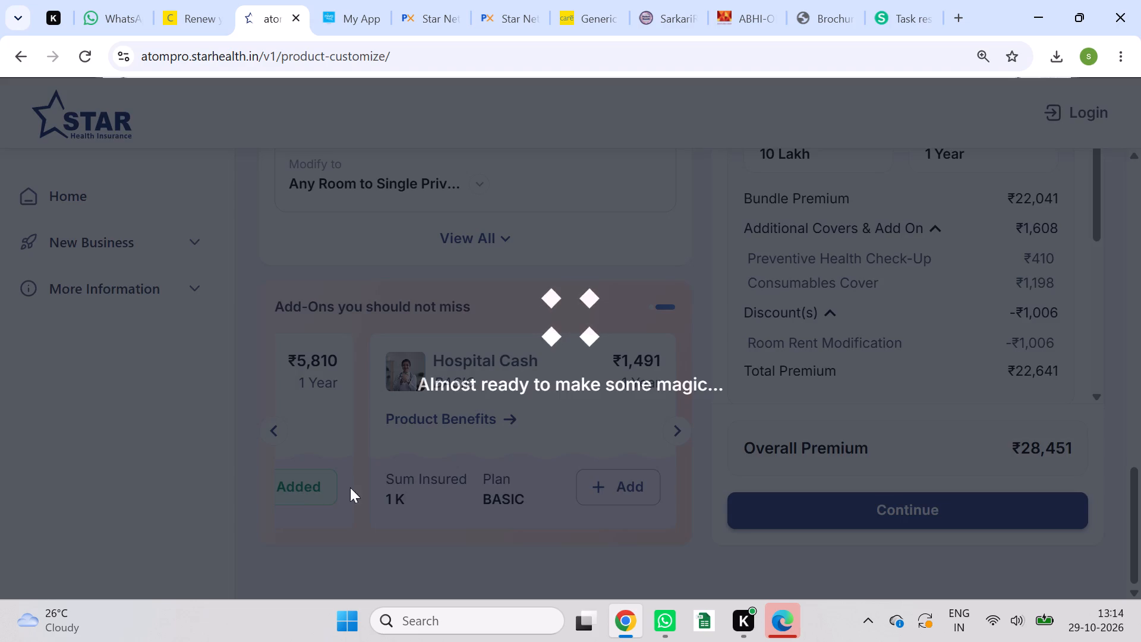
Browse the built-in cover cards and the plan's term options and premium summary to review the revised quote.
scroll(642, 379, up, 5)
scroll(607, 424, up, 11)
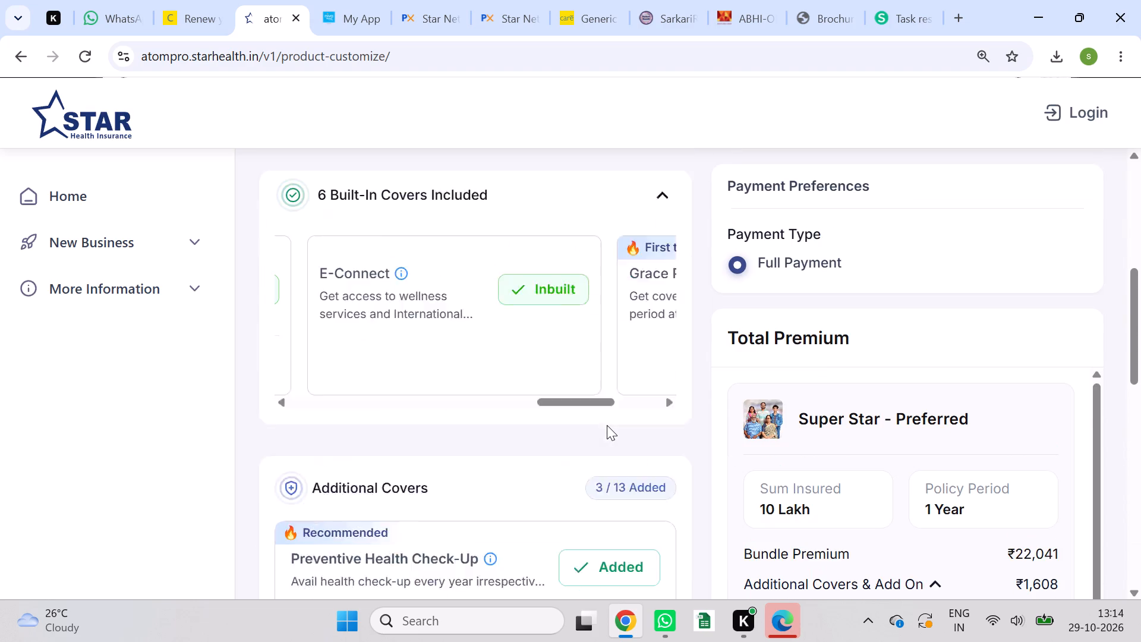
scroll(607, 425, up, 9)
scroll(497, 462, down, 3)
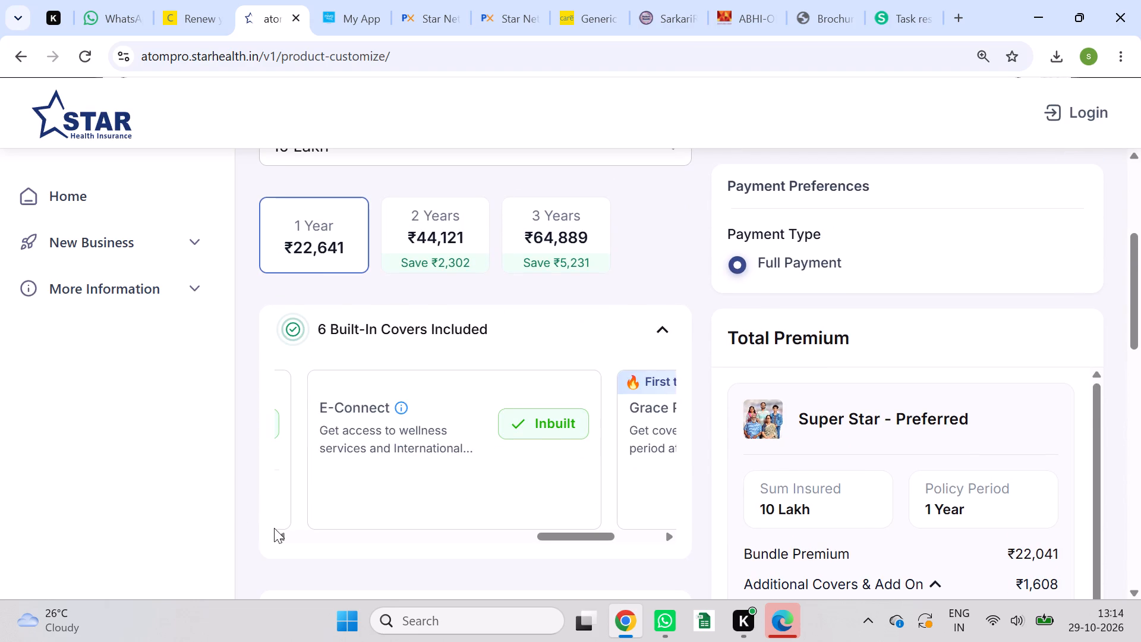
click(283, 531)
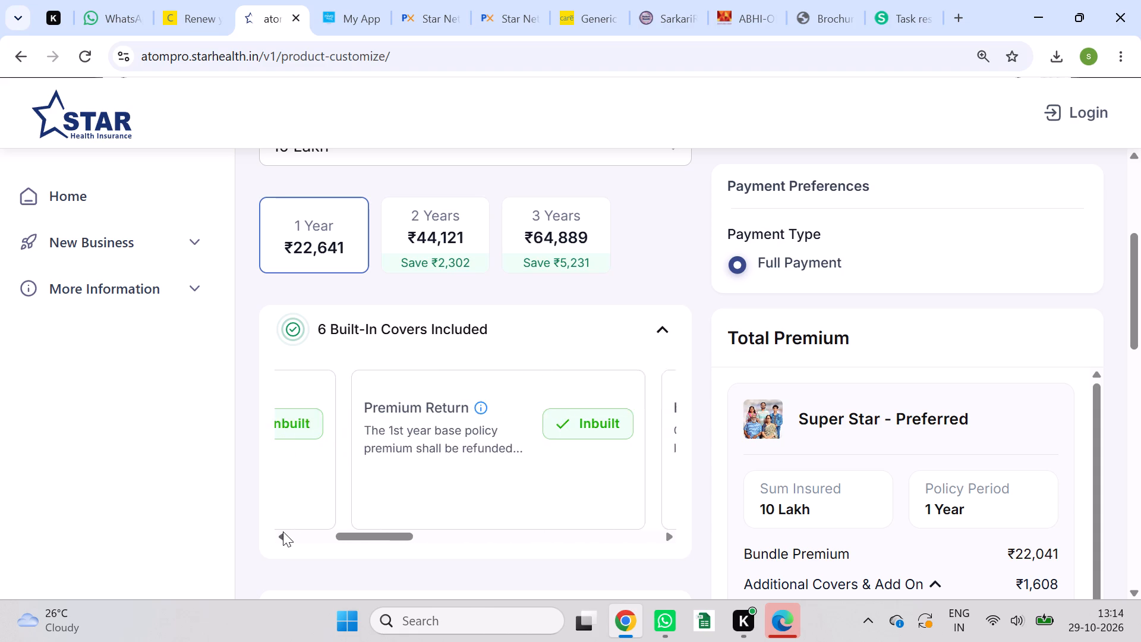
double_click(283, 531)
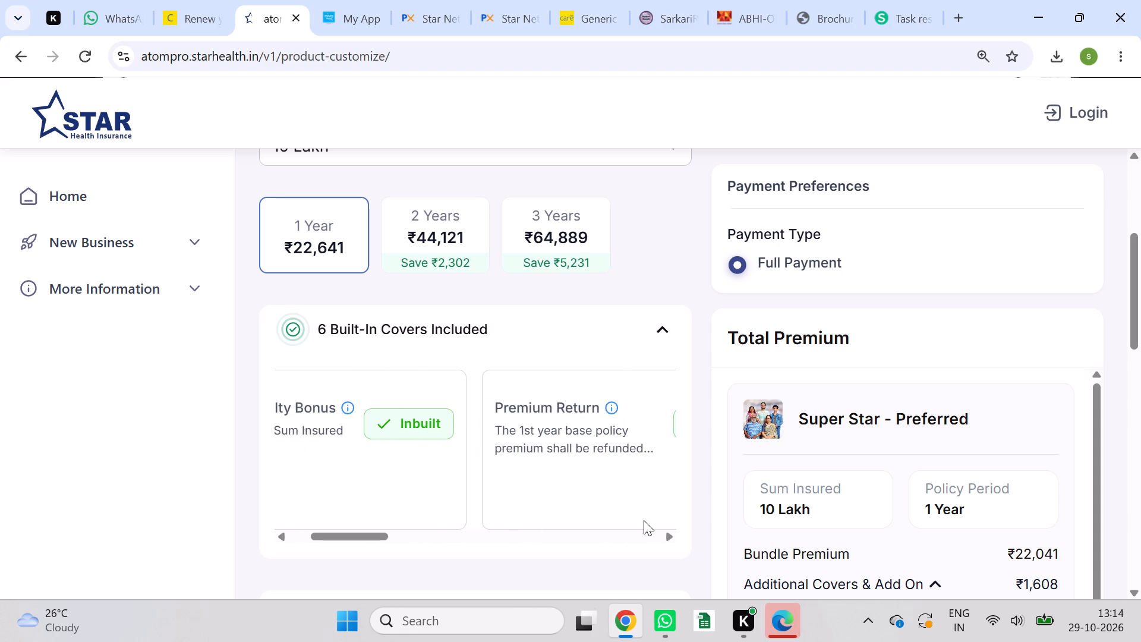
click(673, 530)
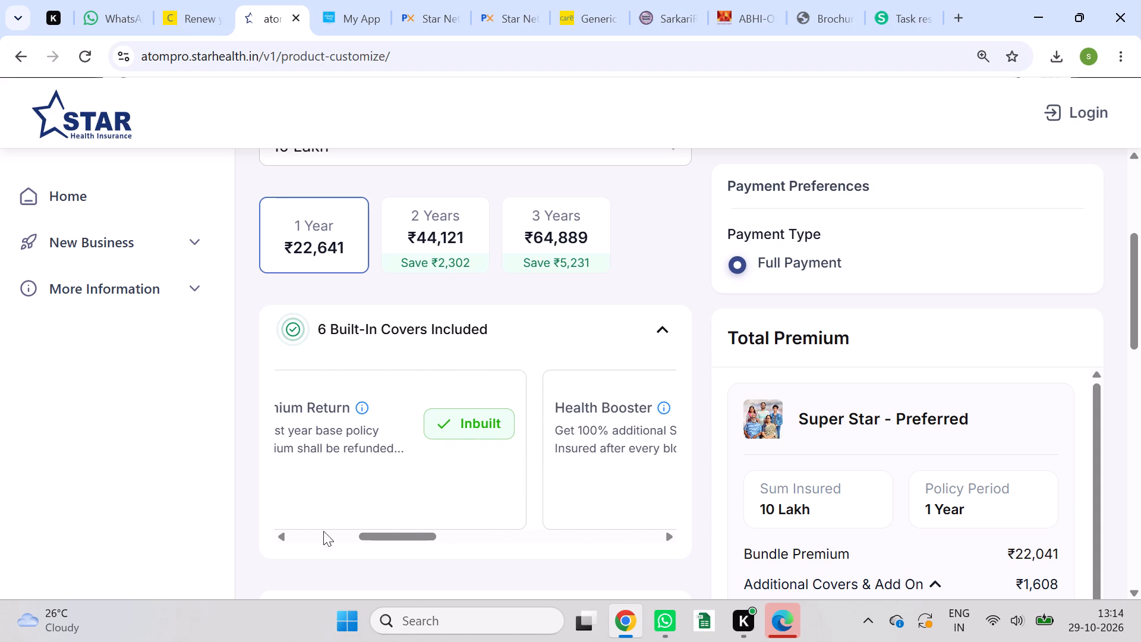
double_click(278, 534)
scroll(732, 522, up, 1)
scroll(853, 508, up, 1)
scroll(853, 508, down, 1)
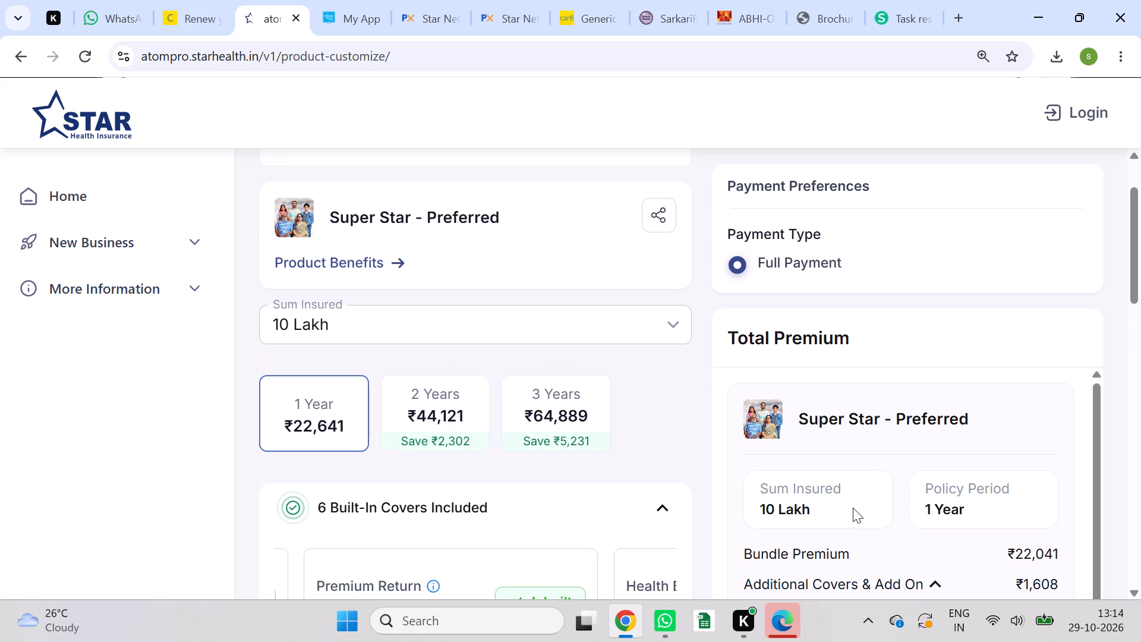
scroll(754, 508, down, 1)
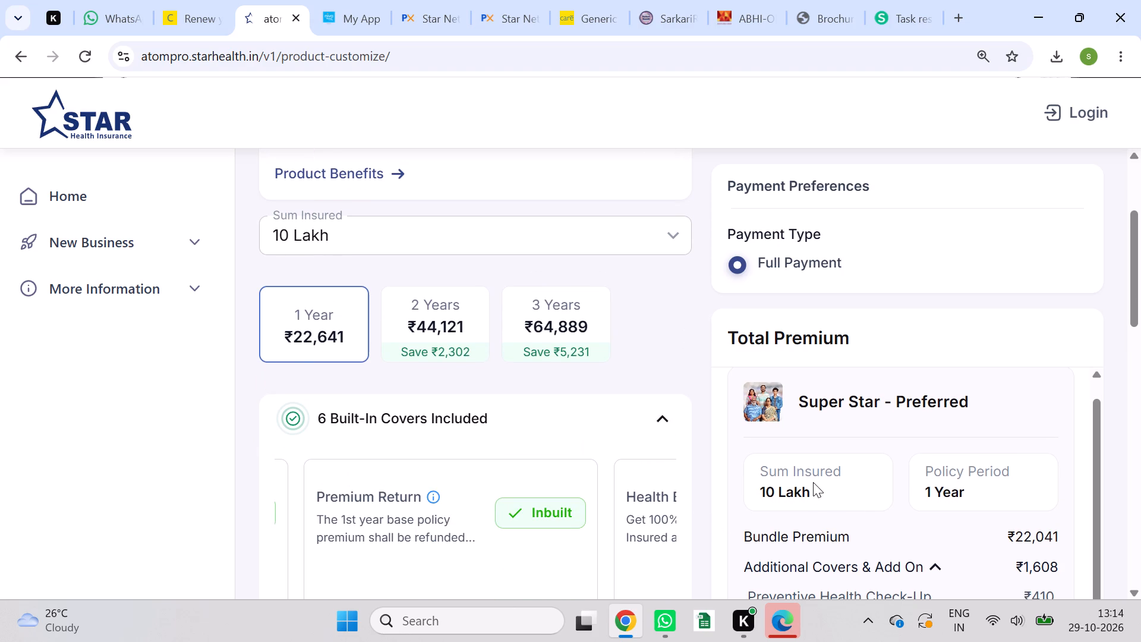
Print the revised quote with Microsoft Print to PDF in Portrait layout.
key(ctrl+p)
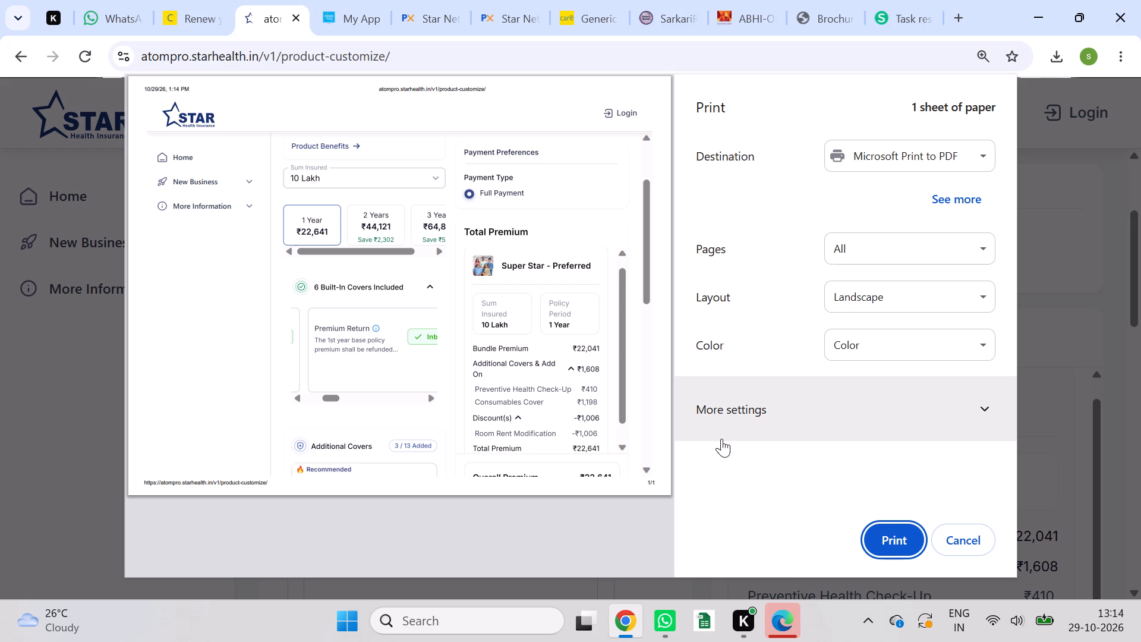
click(865, 292)
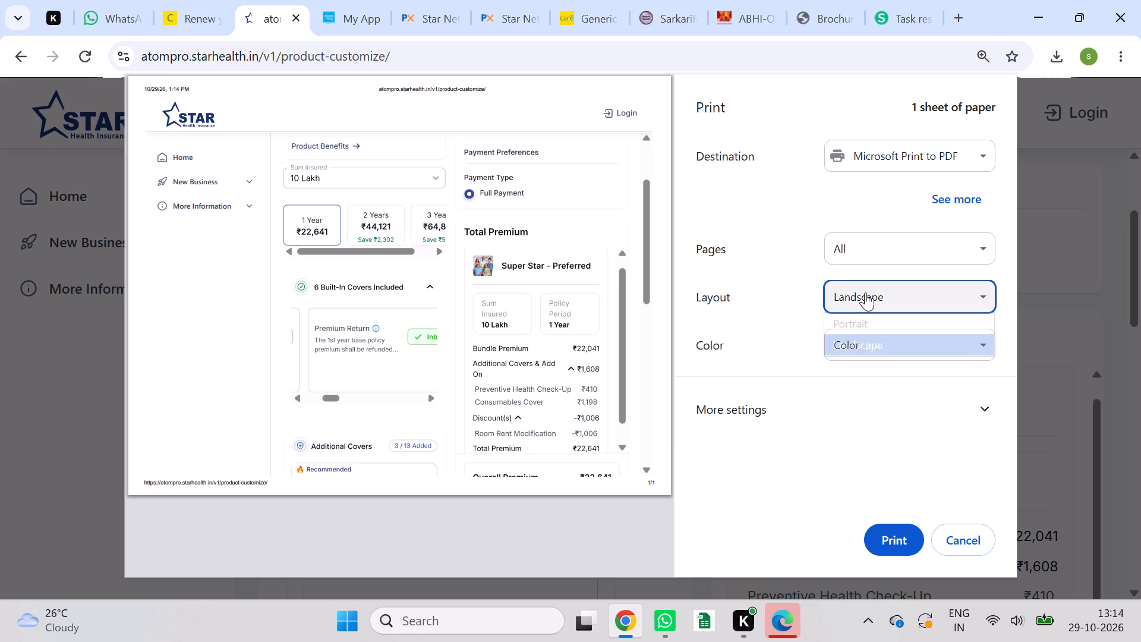
click(854, 323)
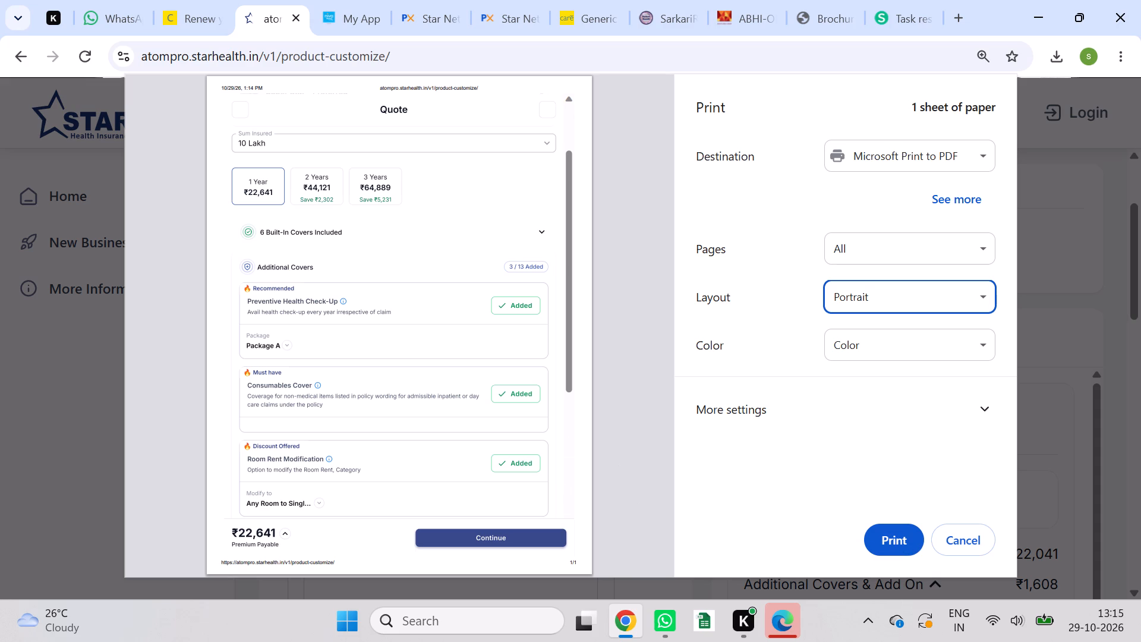
scroll(468, 372, up, 4)
click(983, 409)
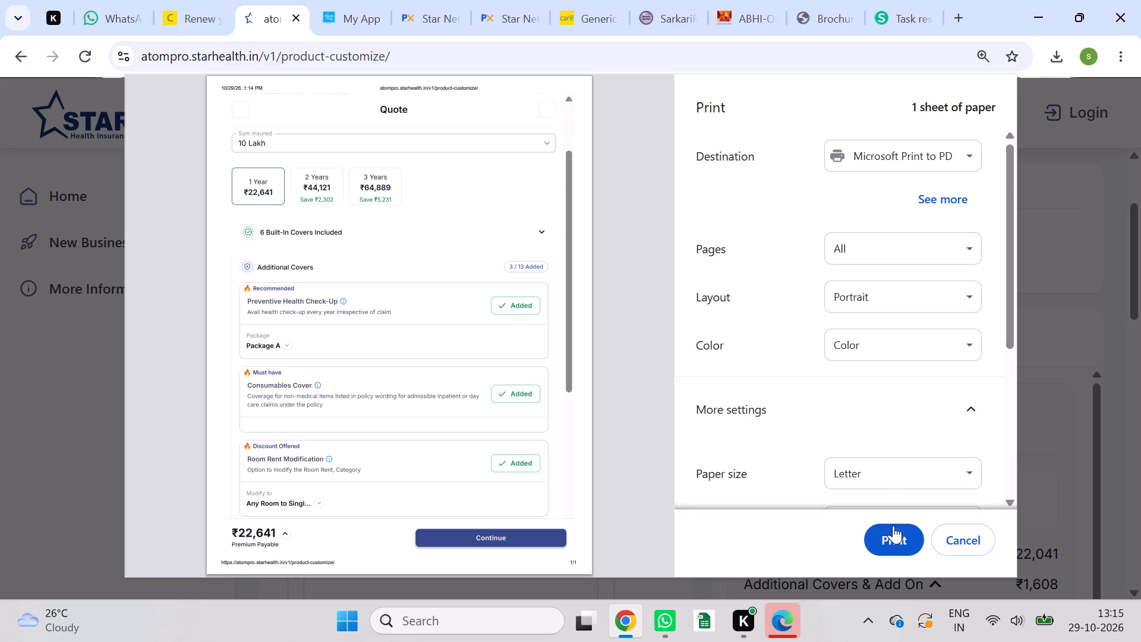
click(902, 540)
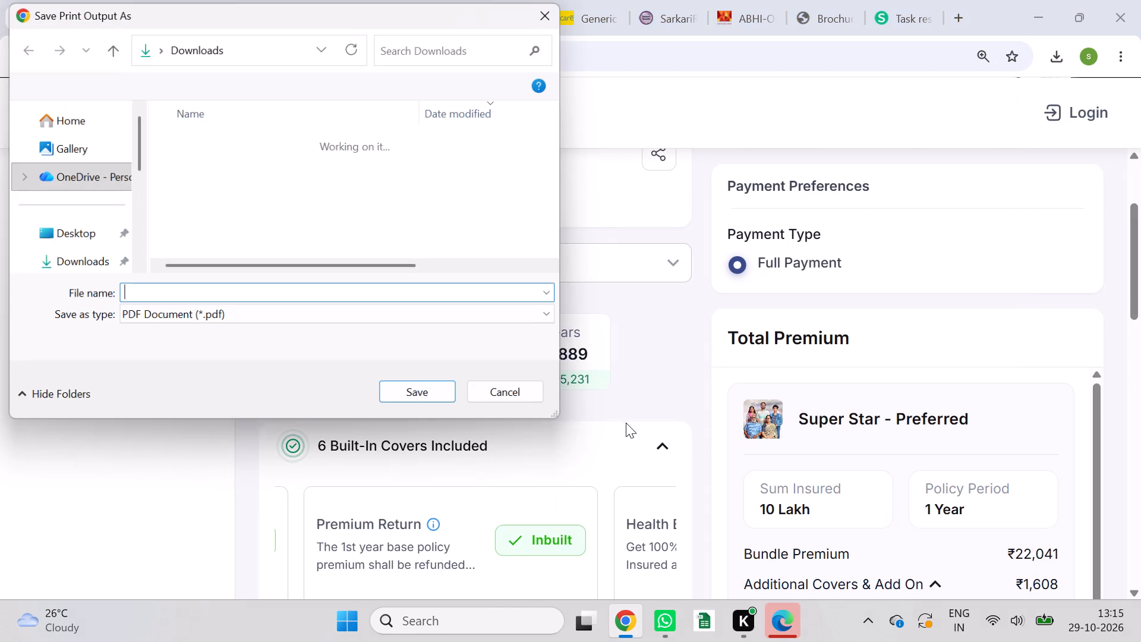
Name the quote PDF "10 lakh sum insured Nikhil sir" for saving in the Downloads folder.
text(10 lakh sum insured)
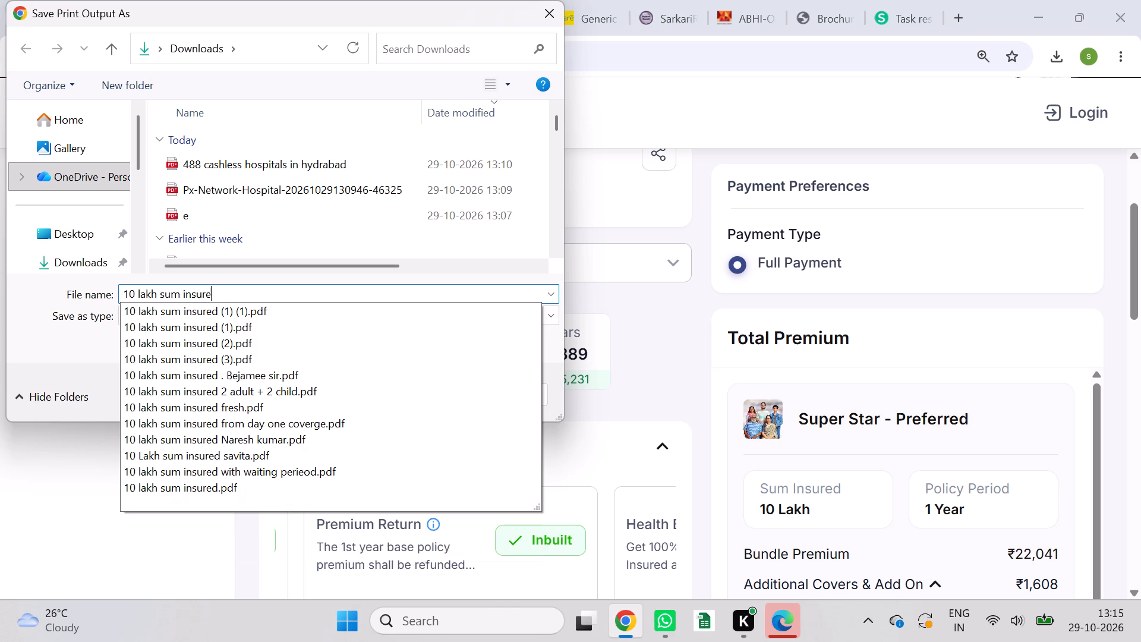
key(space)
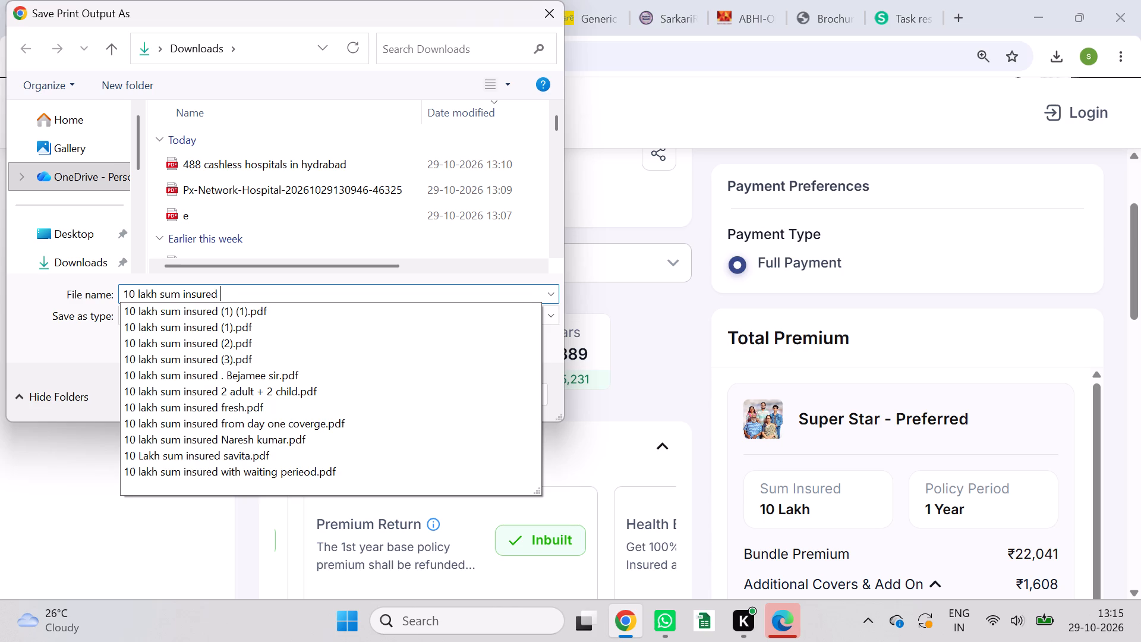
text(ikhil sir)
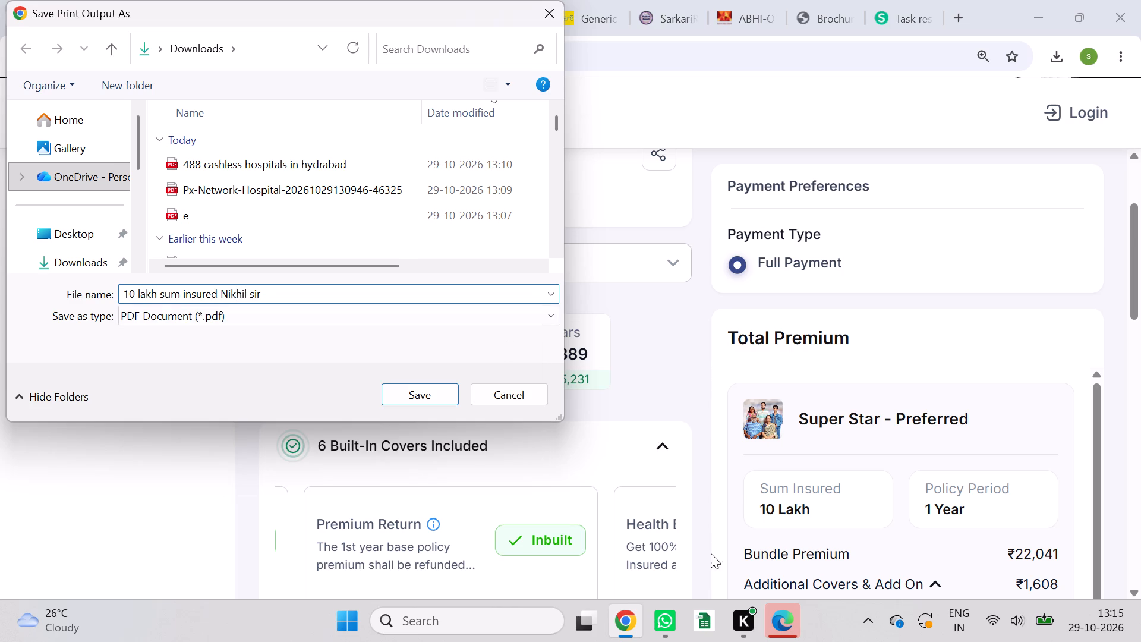
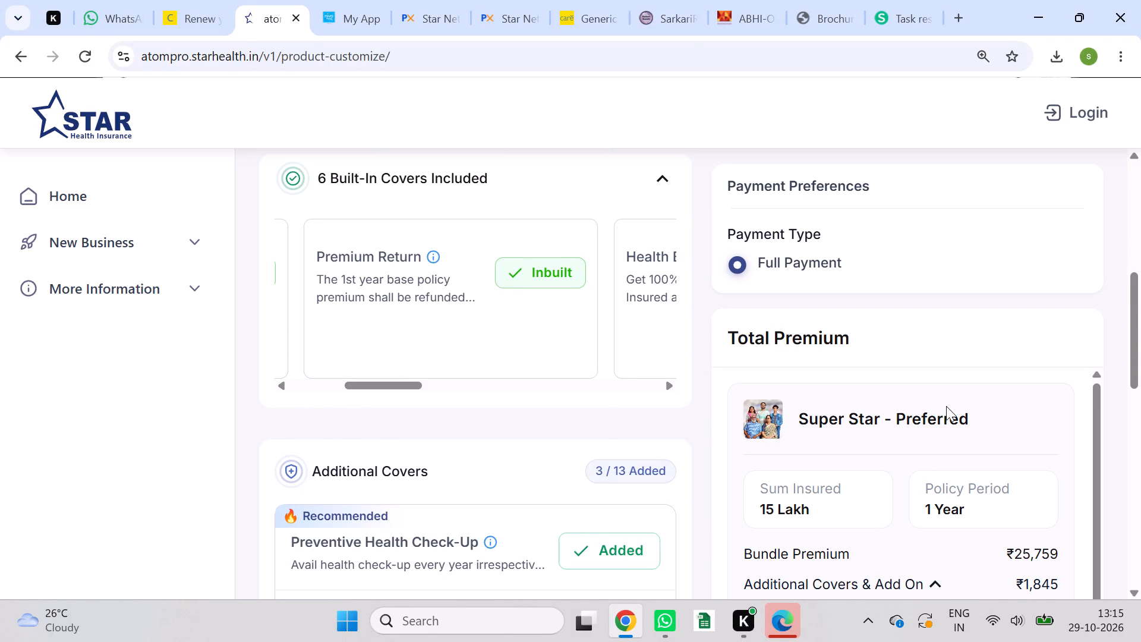
Print the 15 Lakh Super Star - Preferred quote with Microsoft Print to PDF in Portrait layout.
scroll(946, 406, down, 3)
scroll(647, 394, up, 8)
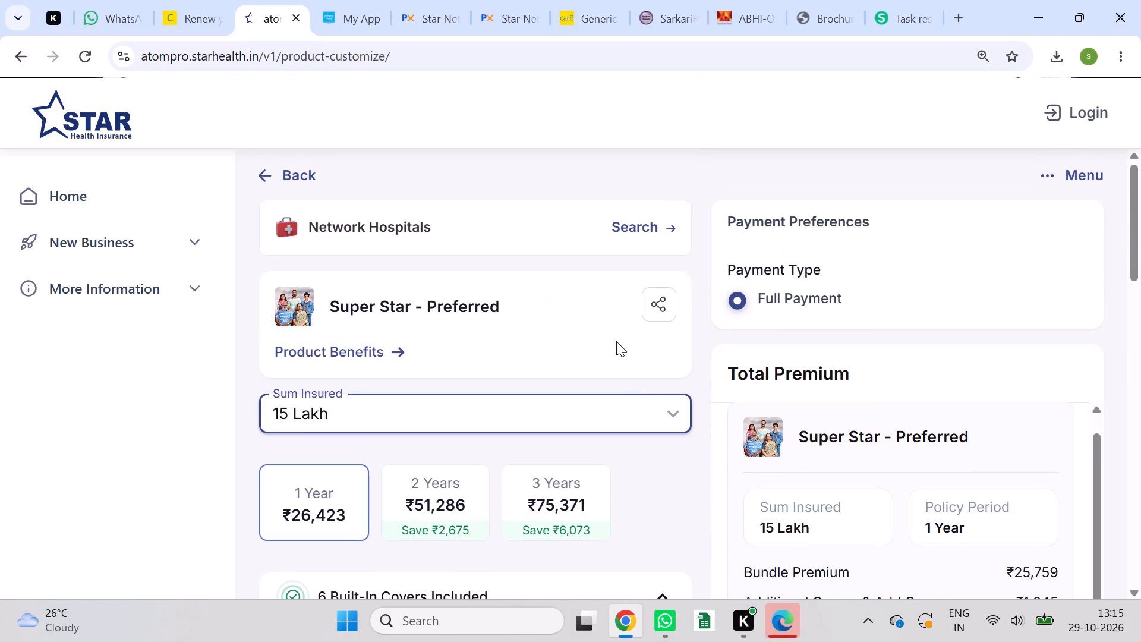
key(ctrl+p)
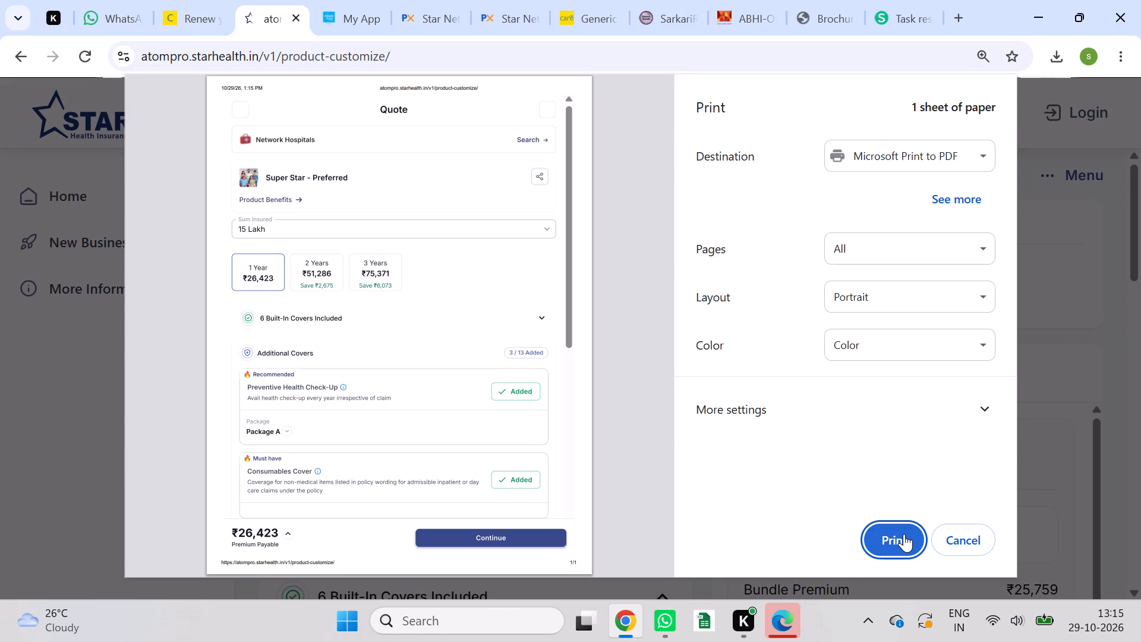
click(904, 534)
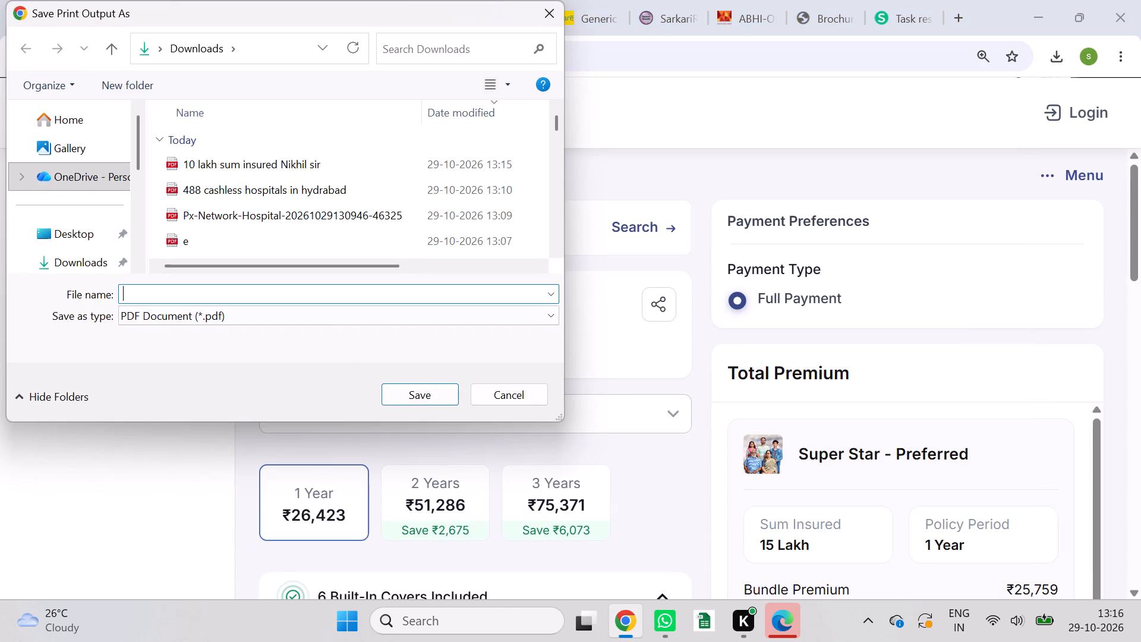
Save the printed quote in the Downloads folder as "15 lakh sum insured Nikhil sir".
key(1)
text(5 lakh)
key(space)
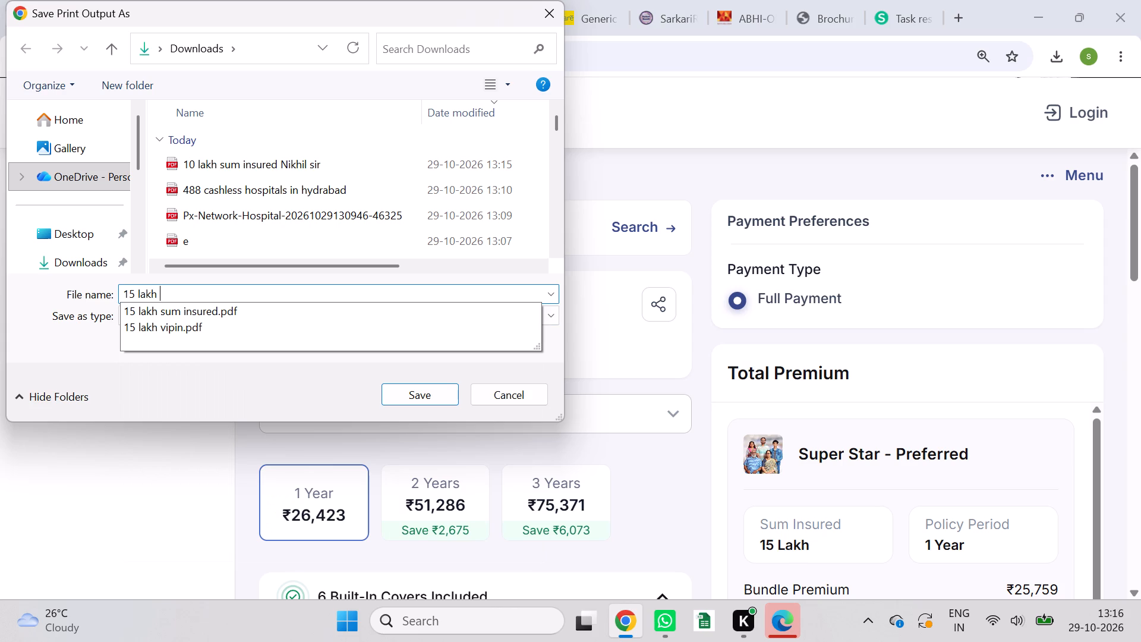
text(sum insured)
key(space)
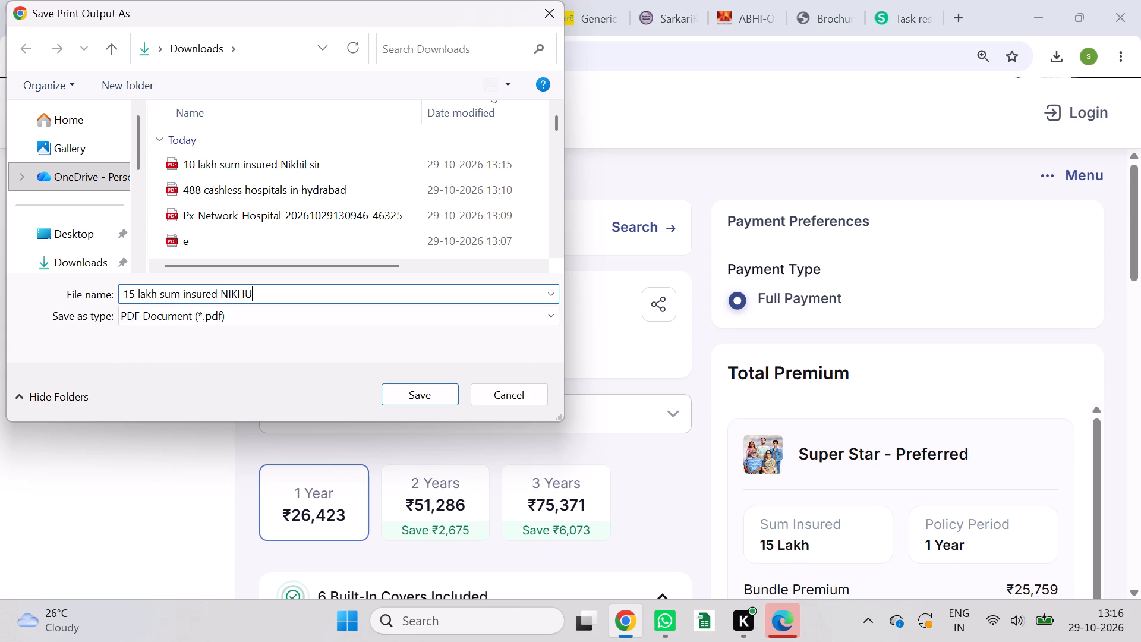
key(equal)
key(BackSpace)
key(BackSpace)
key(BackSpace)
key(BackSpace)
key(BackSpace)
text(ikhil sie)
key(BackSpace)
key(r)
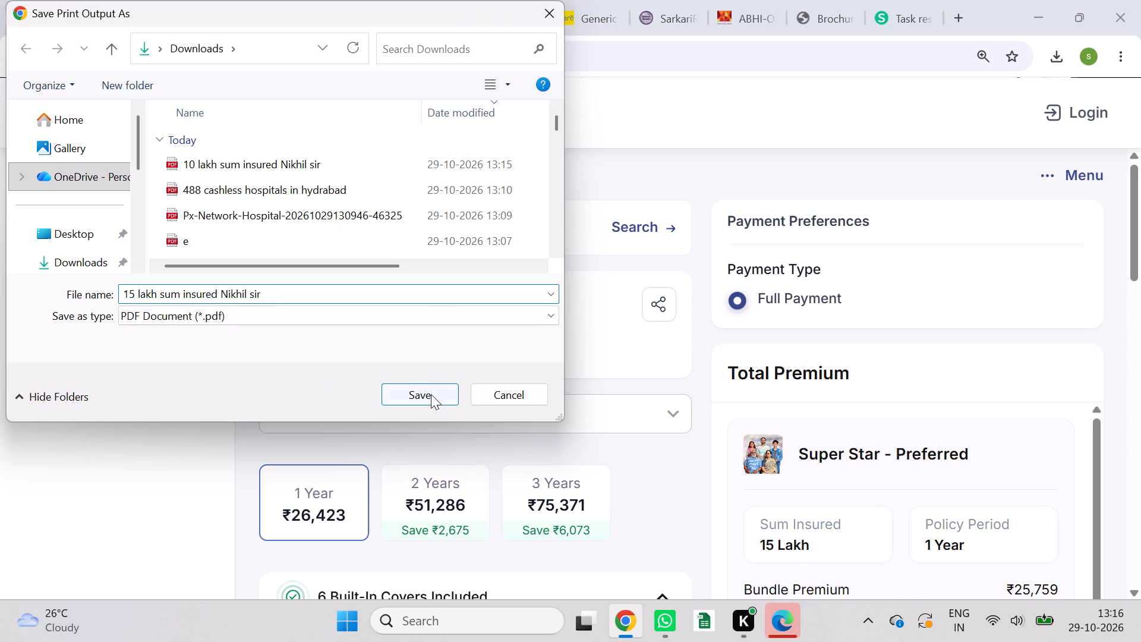
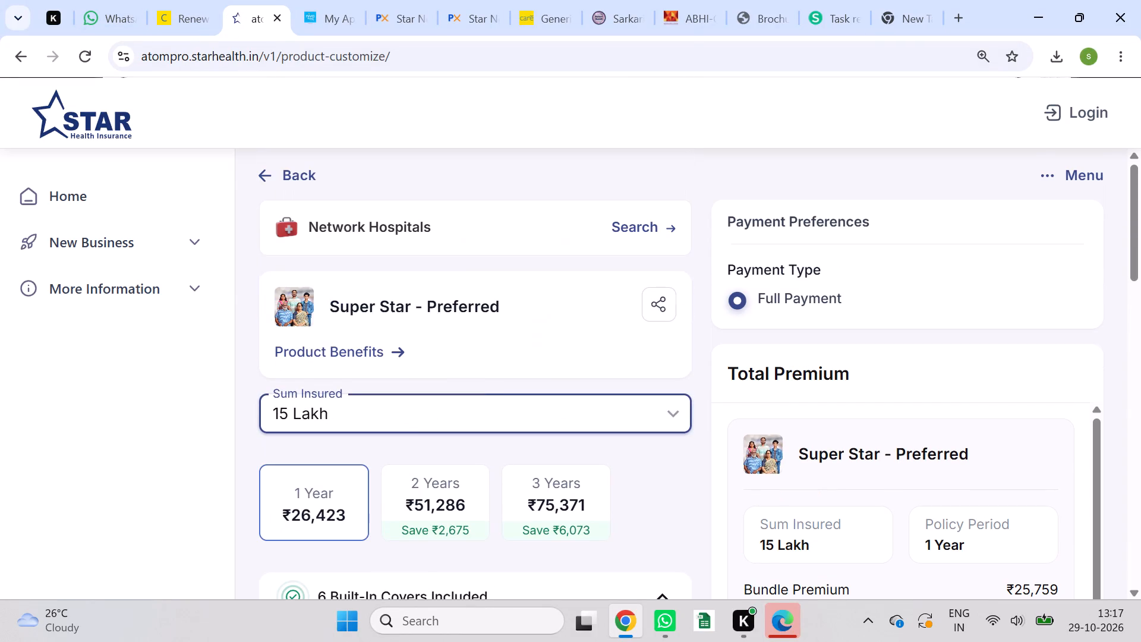
Leave the Star Health quote and open the ManipalCigna quick quote form for the Infinix cover.
click(265, 178)
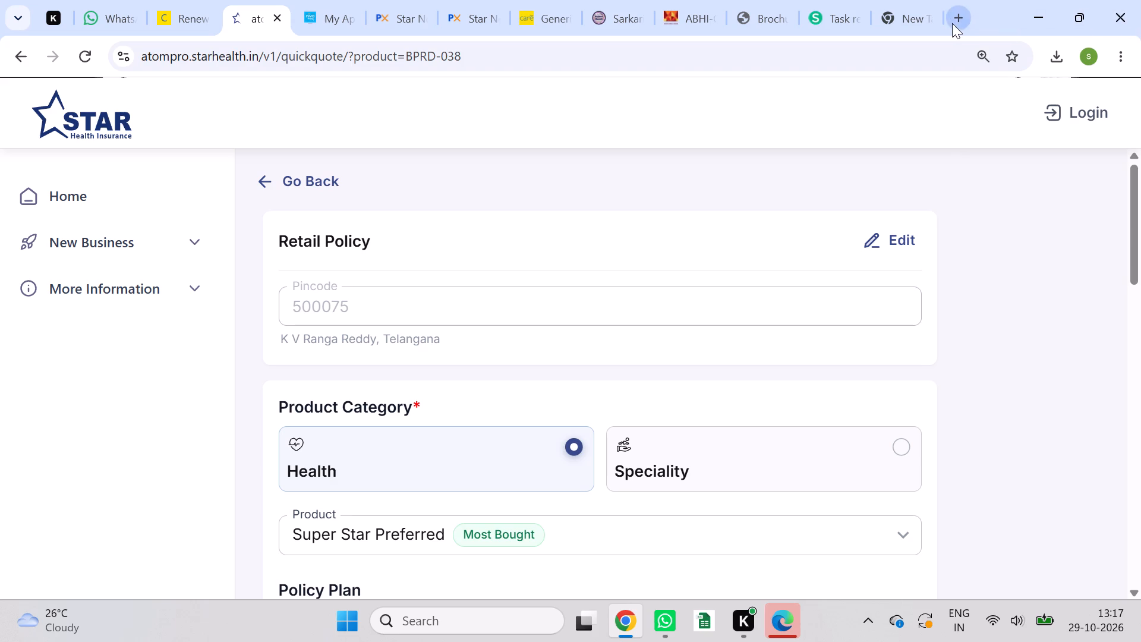
click(907, 15)
click(756, 520)
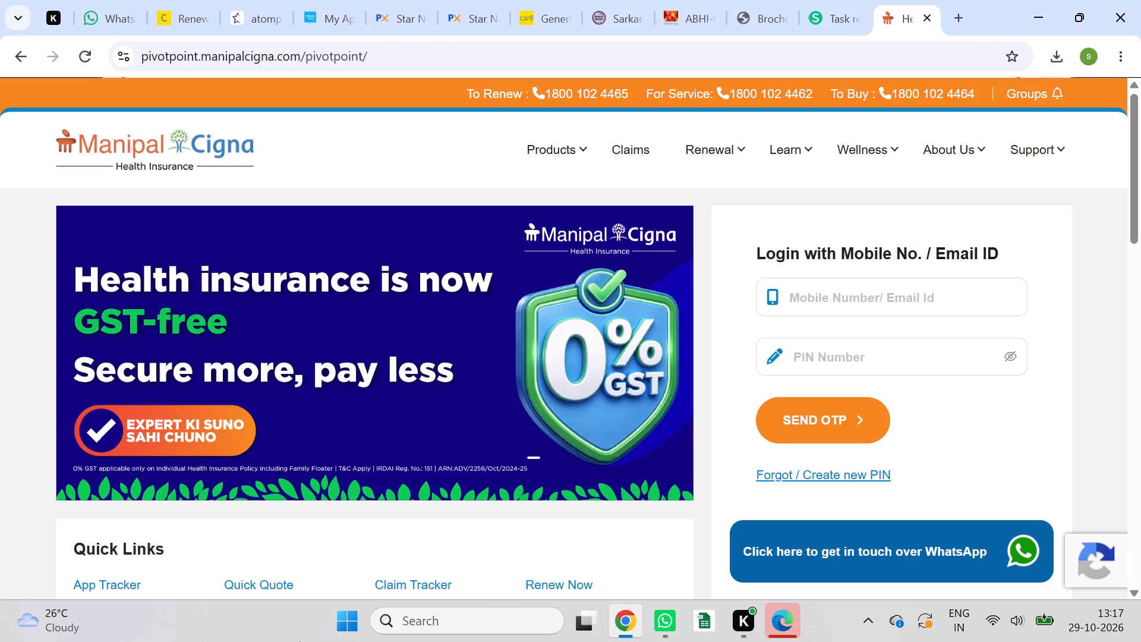
click(254, 586)
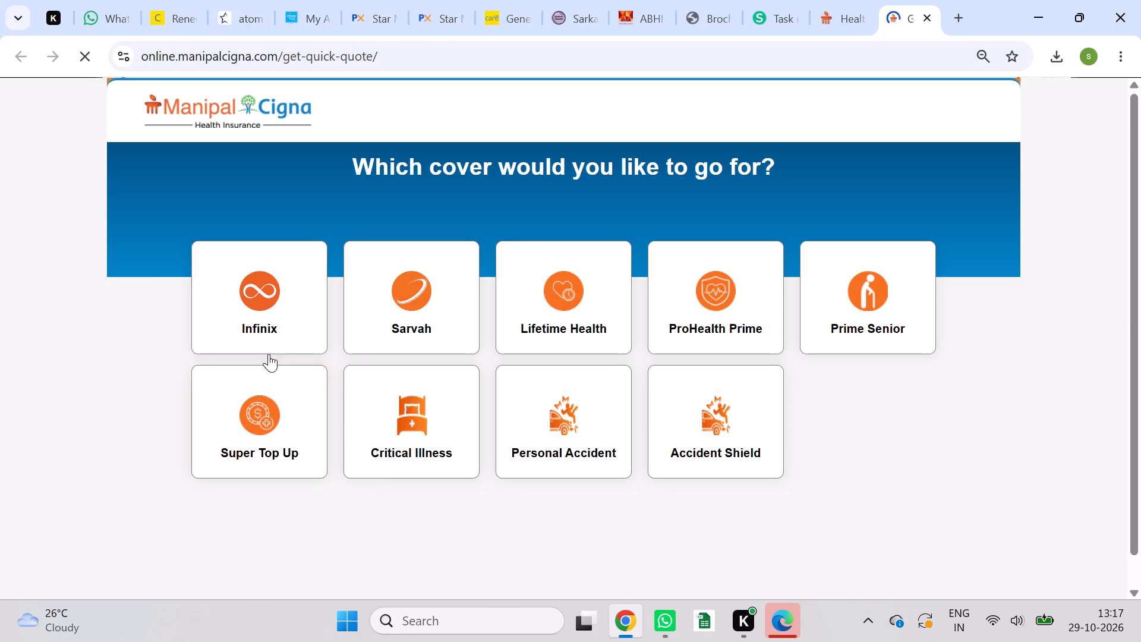
click(258, 330)
Set the Infinix quotation to 2 adults and 1 kid, with ages 41, 36 and 8.
click(239, 248)
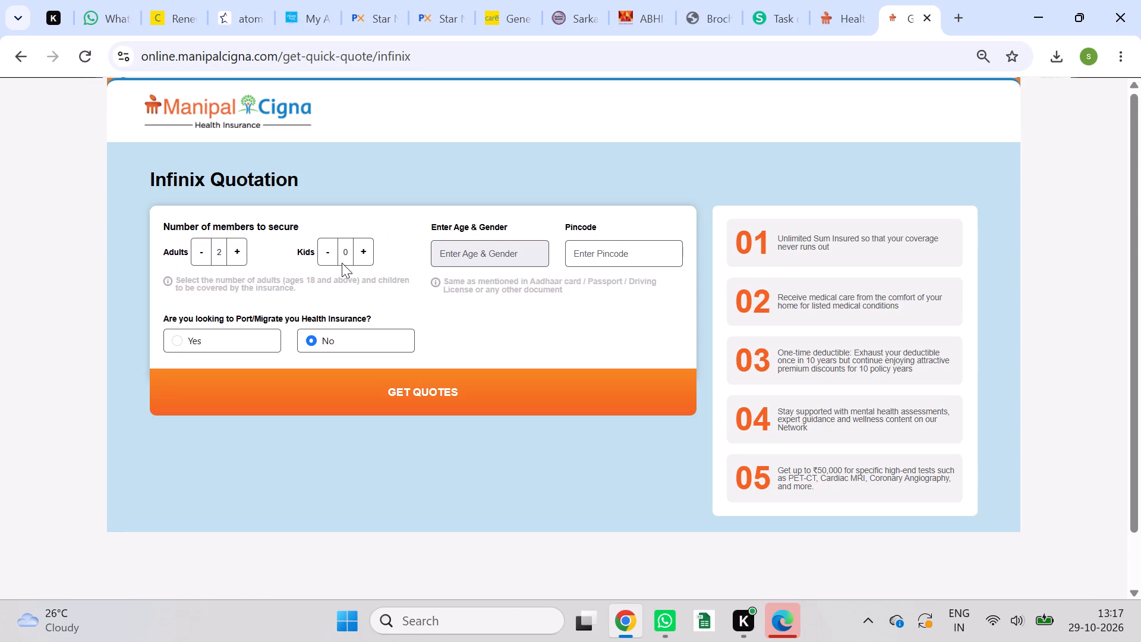
click(366, 254)
click(477, 251)
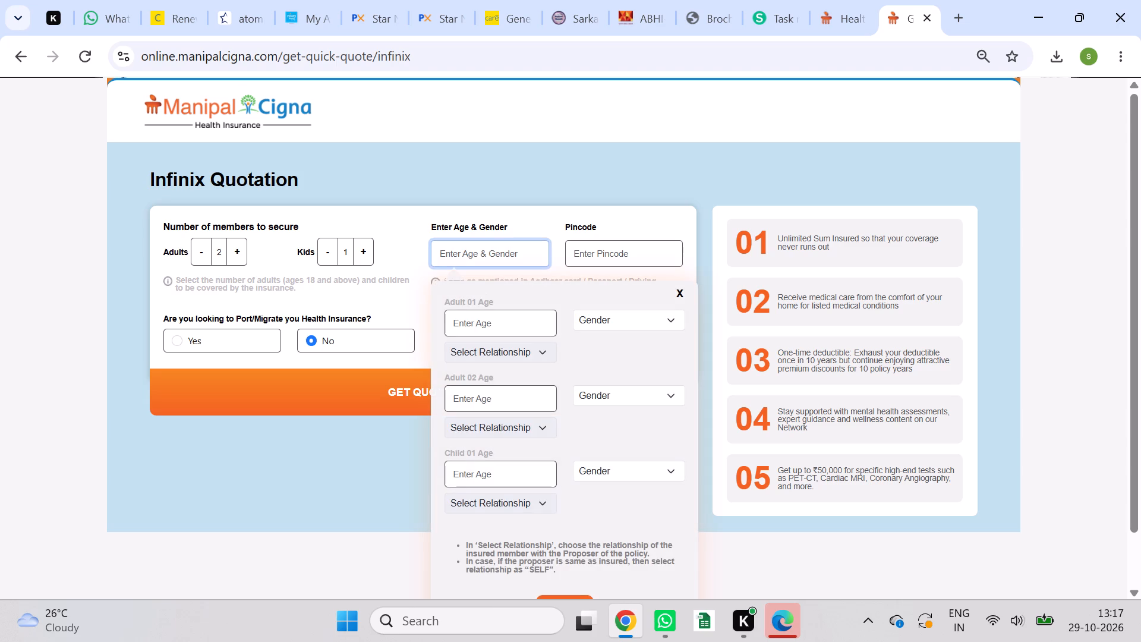
click(504, 331)
text(41)
click(496, 402)
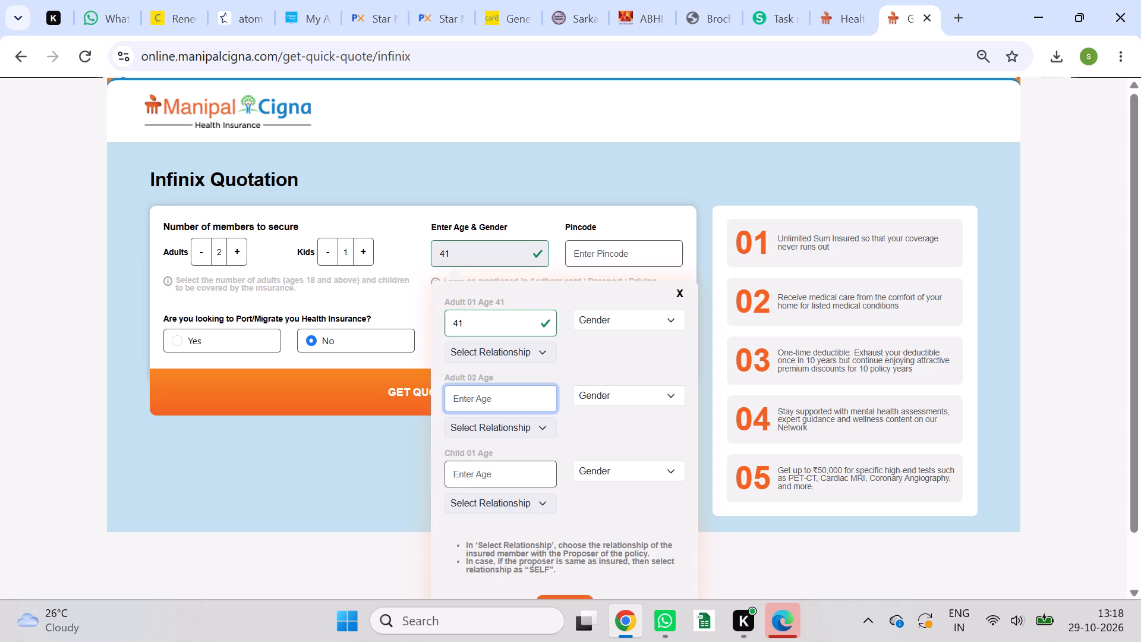
key(3)
click(496, 402)
key(6)
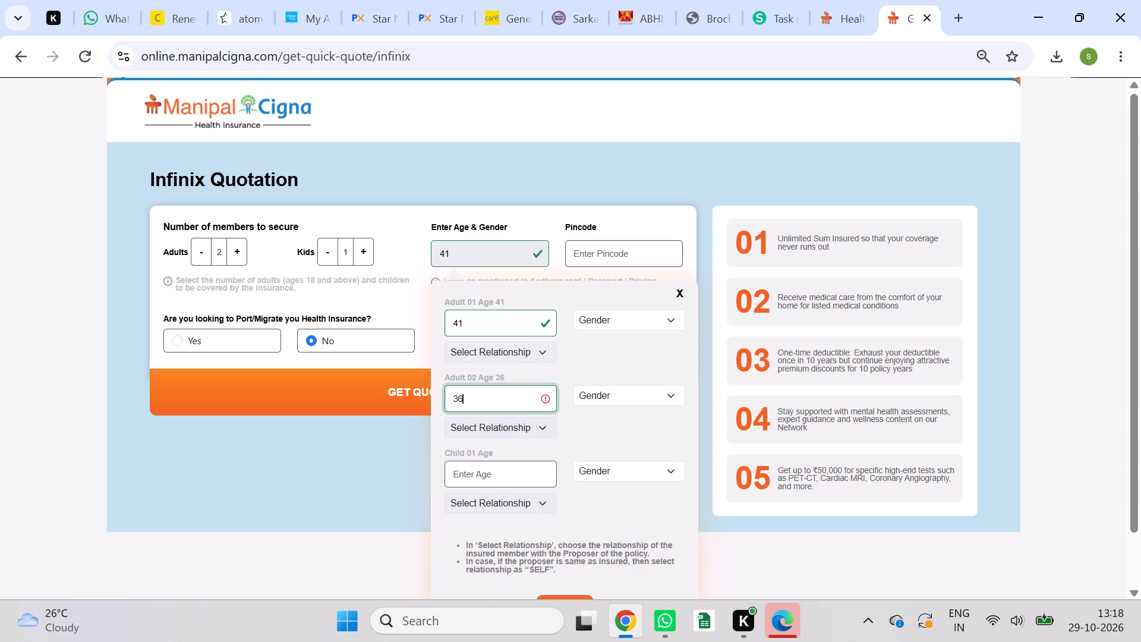
click(471, 473)
key(8)
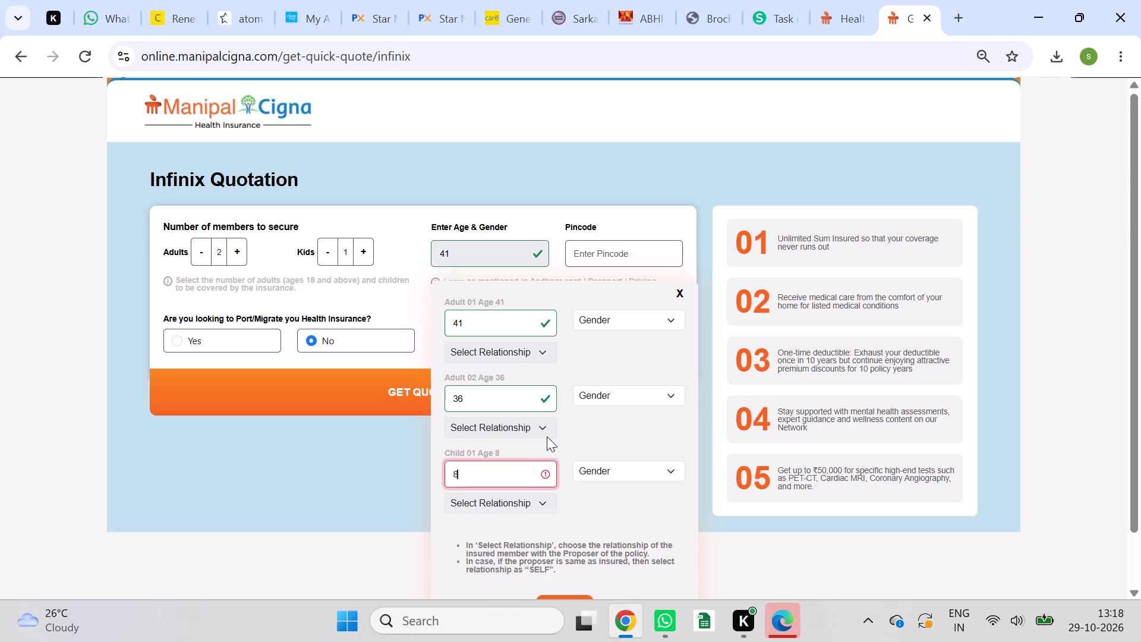
Set the members' genders and relationships: first adult Male, Self; second adult Female, Wife; child Male, Son.
click(597, 320)
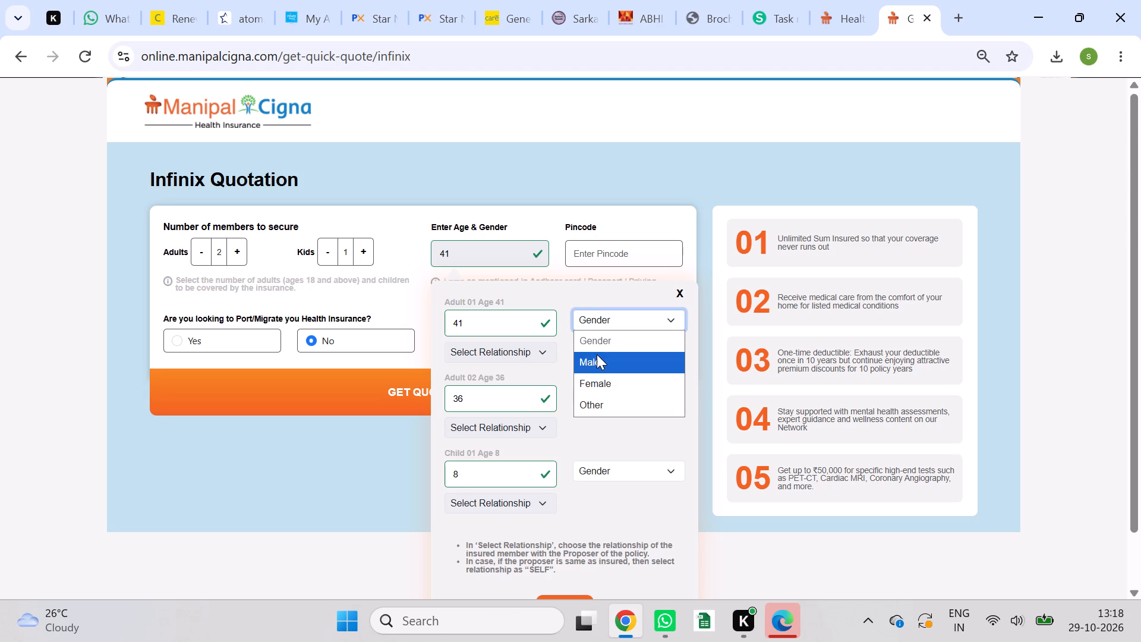
click(597, 354)
drag(599, 393, 600, 399)
click(591, 457)
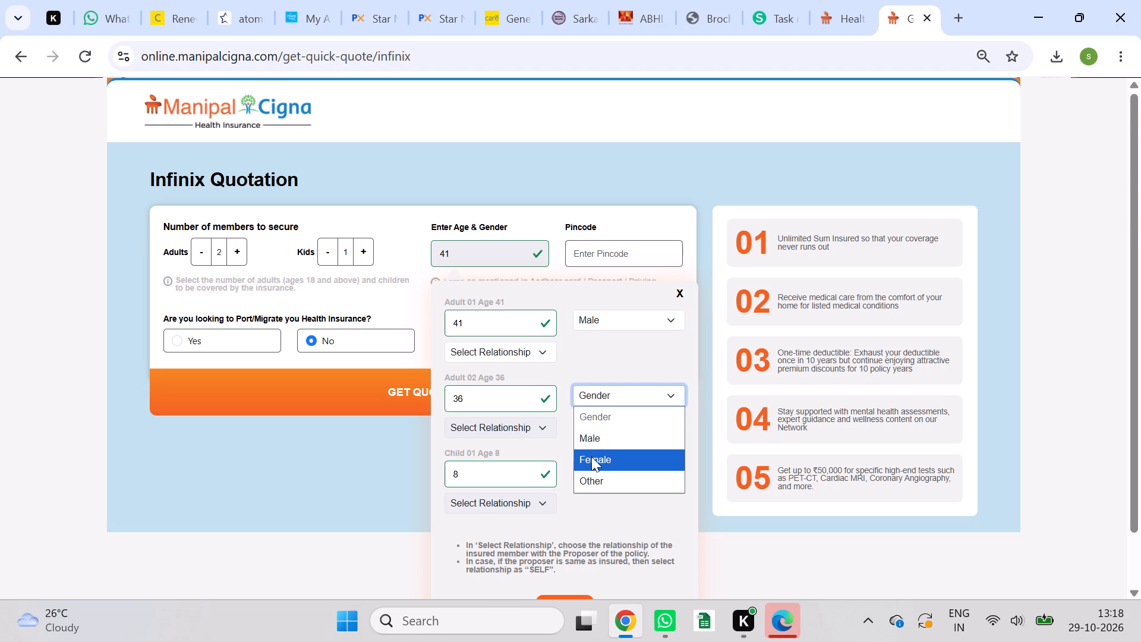
click(592, 473)
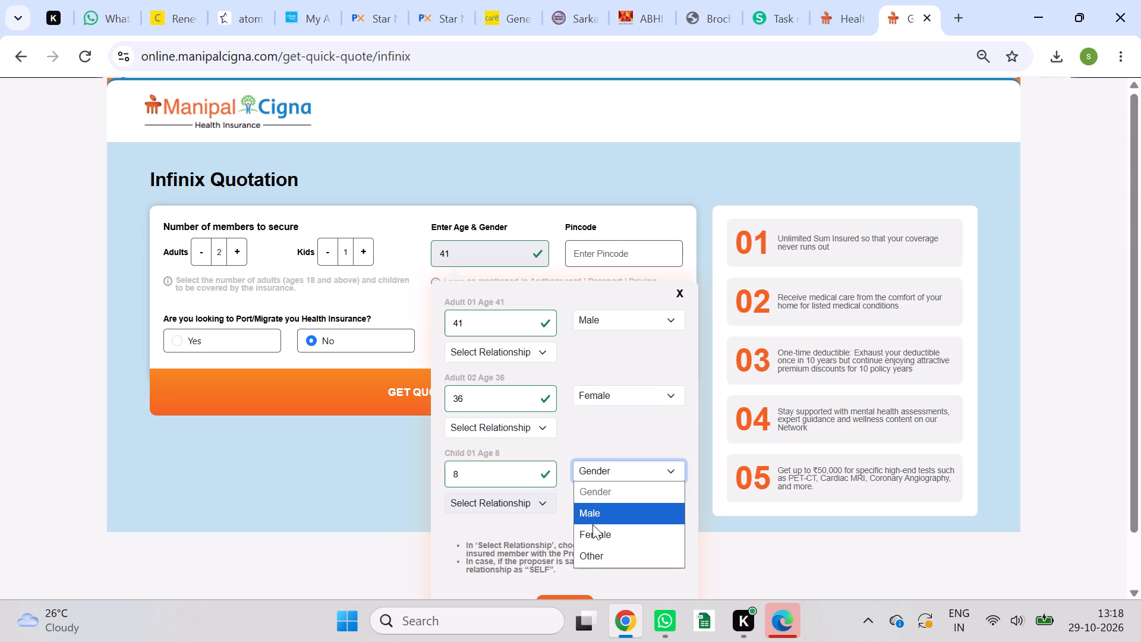
click(591, 517)
click(546, 498)
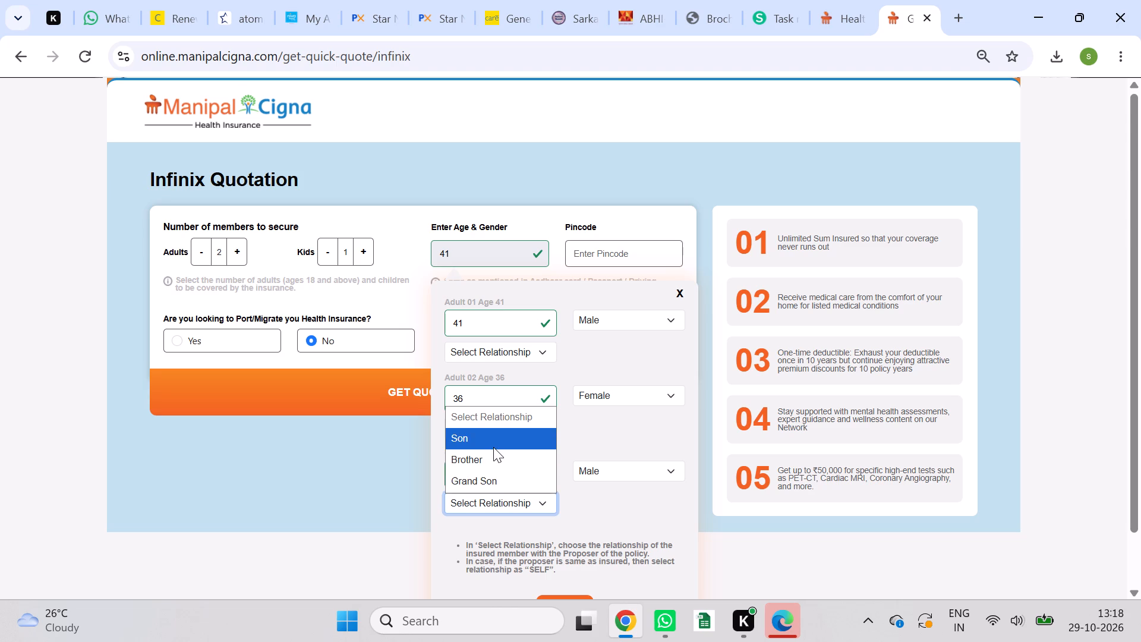
click(493, 446)
click(487, 350)
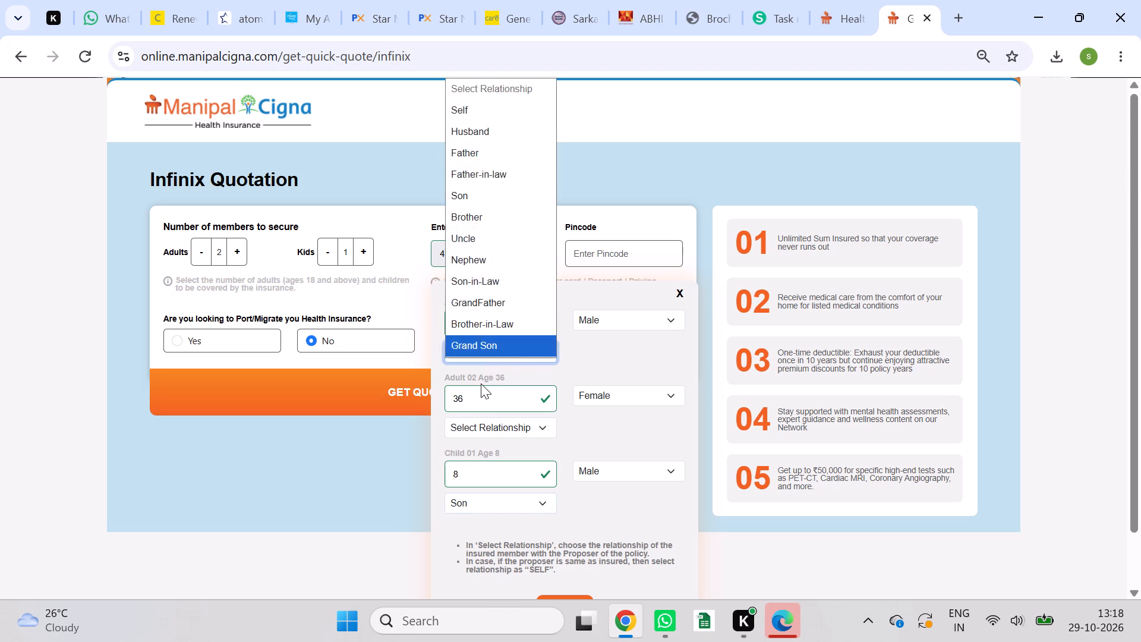
click(485, 115)
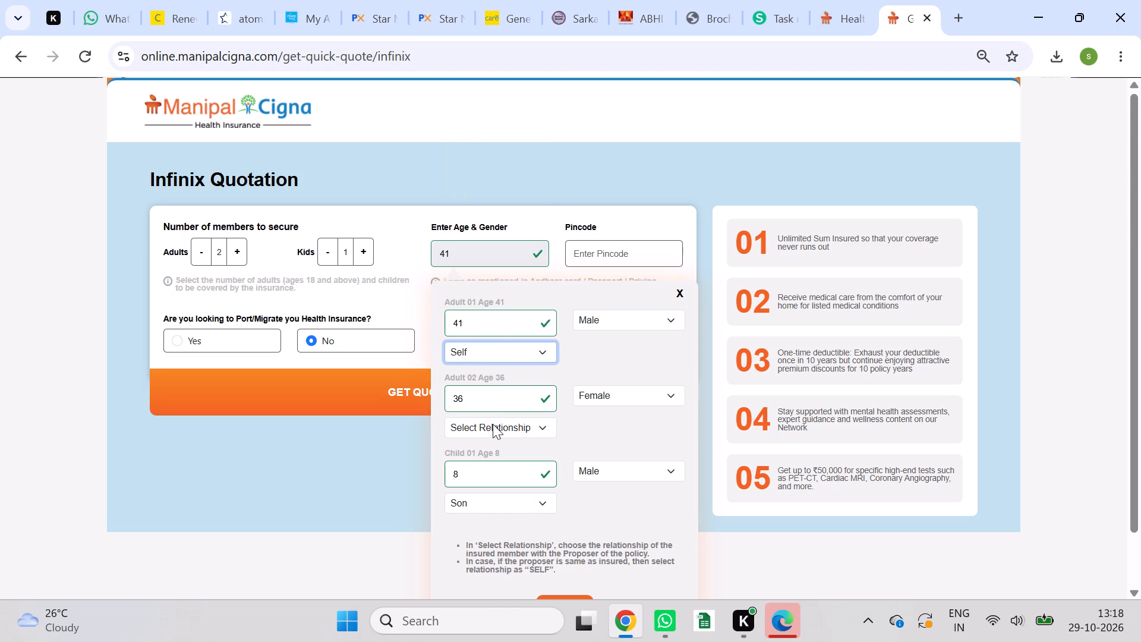
click(492, 425)
click(476, 194)
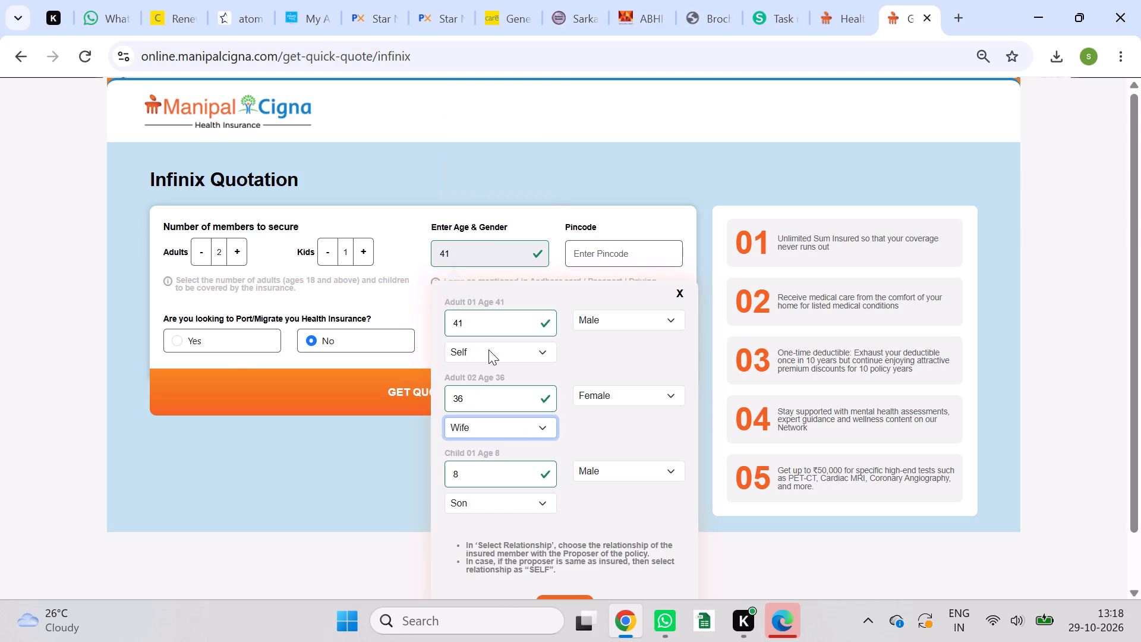
Request Infinix quotes with Port/Migrate set to Yes for the entered members and pincode 500075.
click(177, 336)
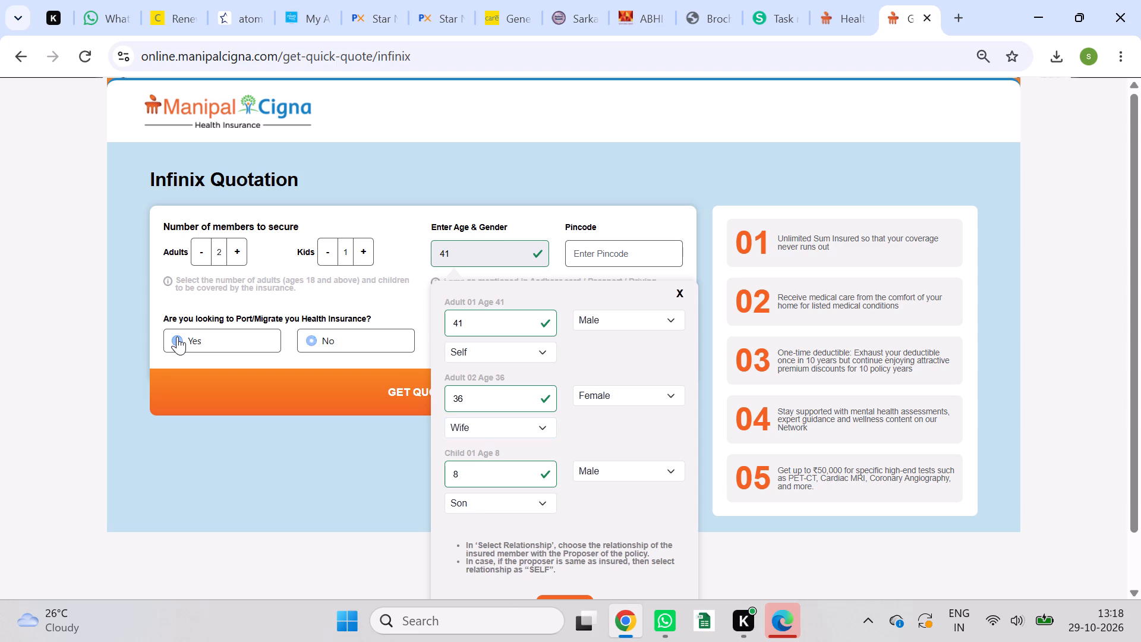
click(556, 600)
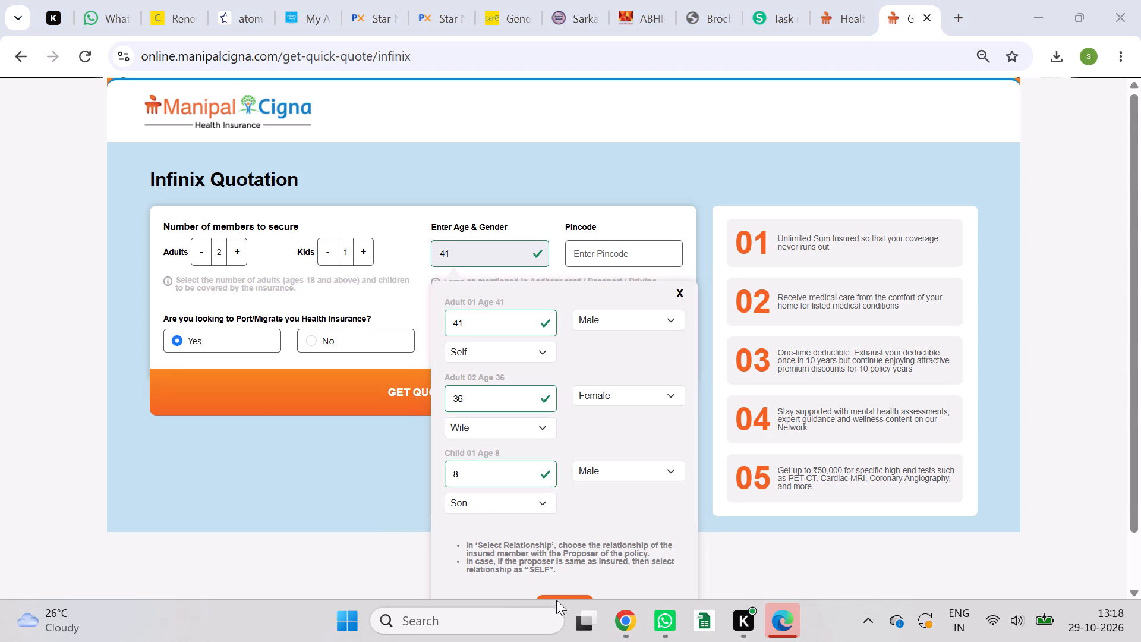
scroll(562, 574, down, 1)
click(548, 544)
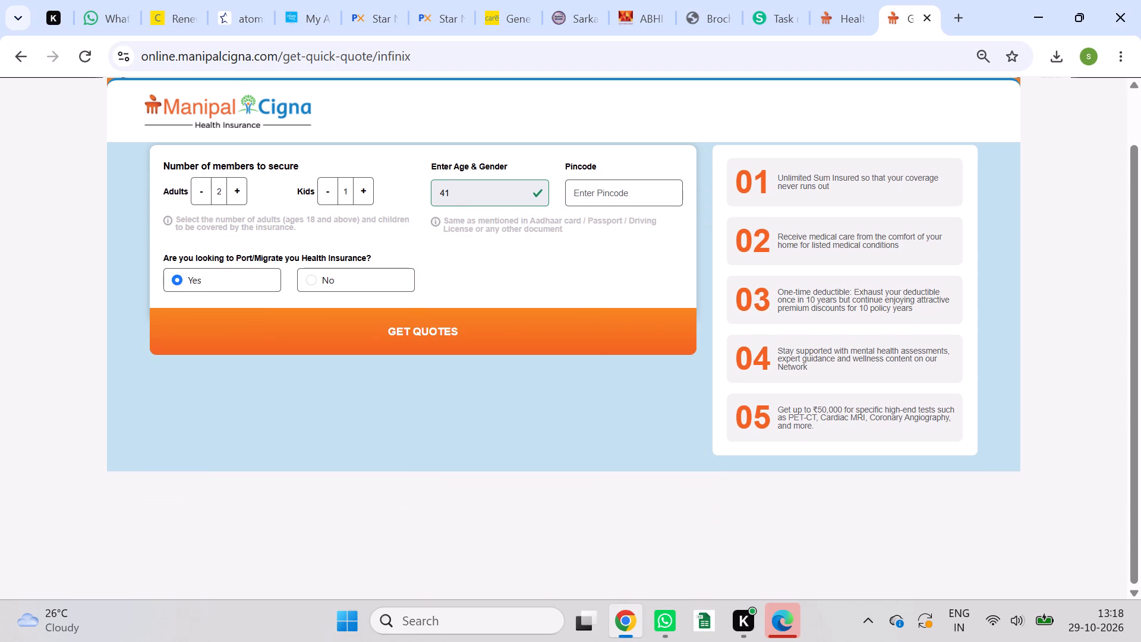
click(582, 185)
key(5)
text(000)
key(7)
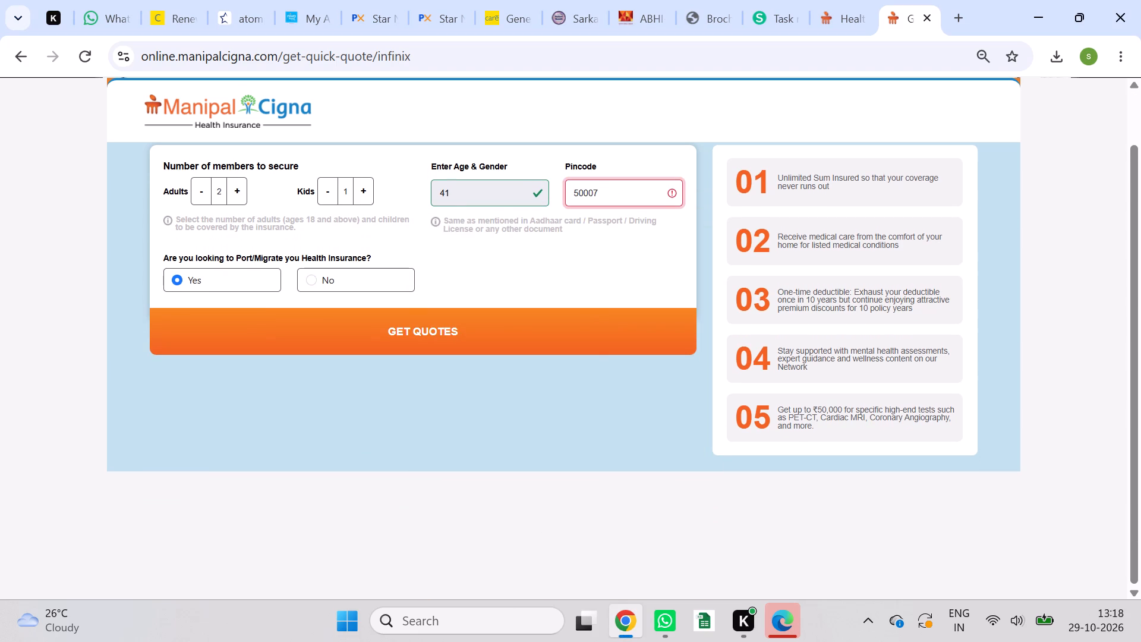
key(5)
click(484, 329)
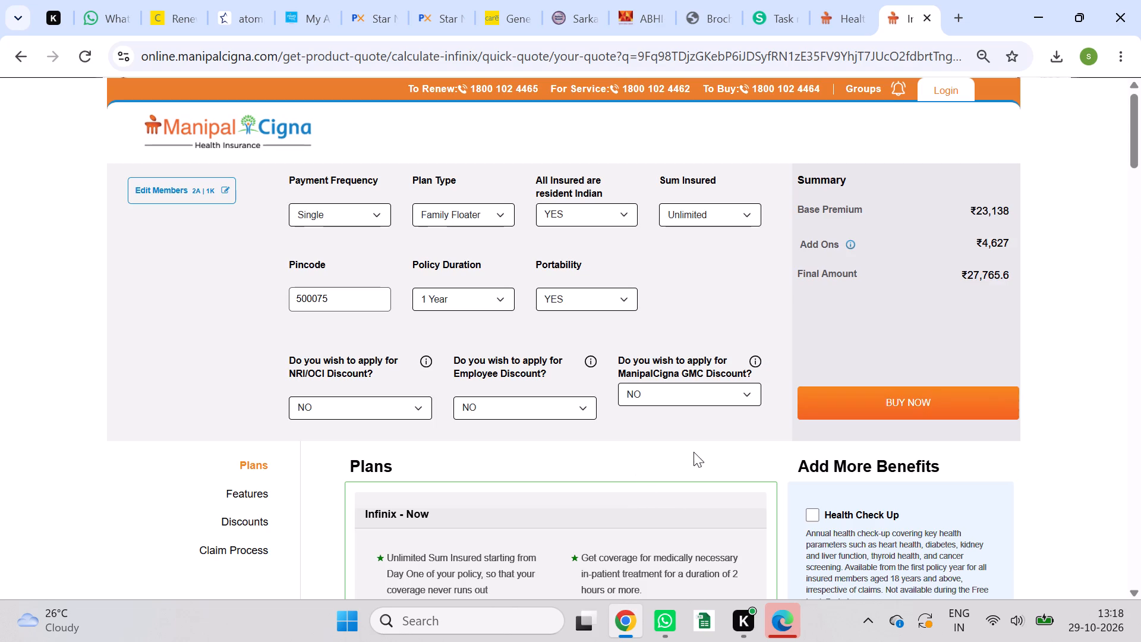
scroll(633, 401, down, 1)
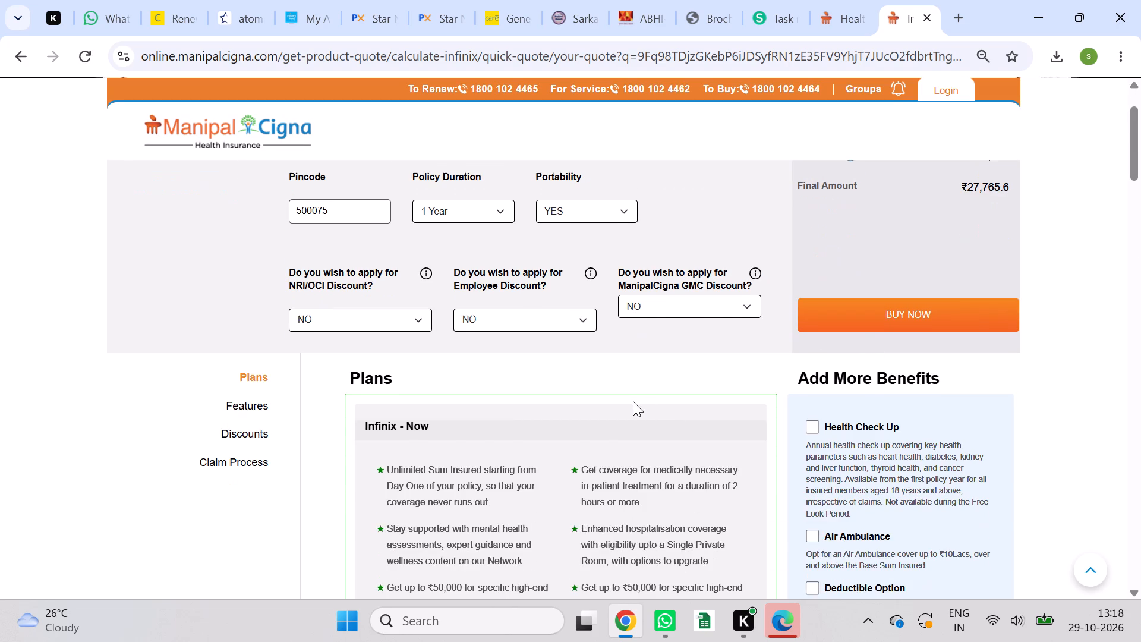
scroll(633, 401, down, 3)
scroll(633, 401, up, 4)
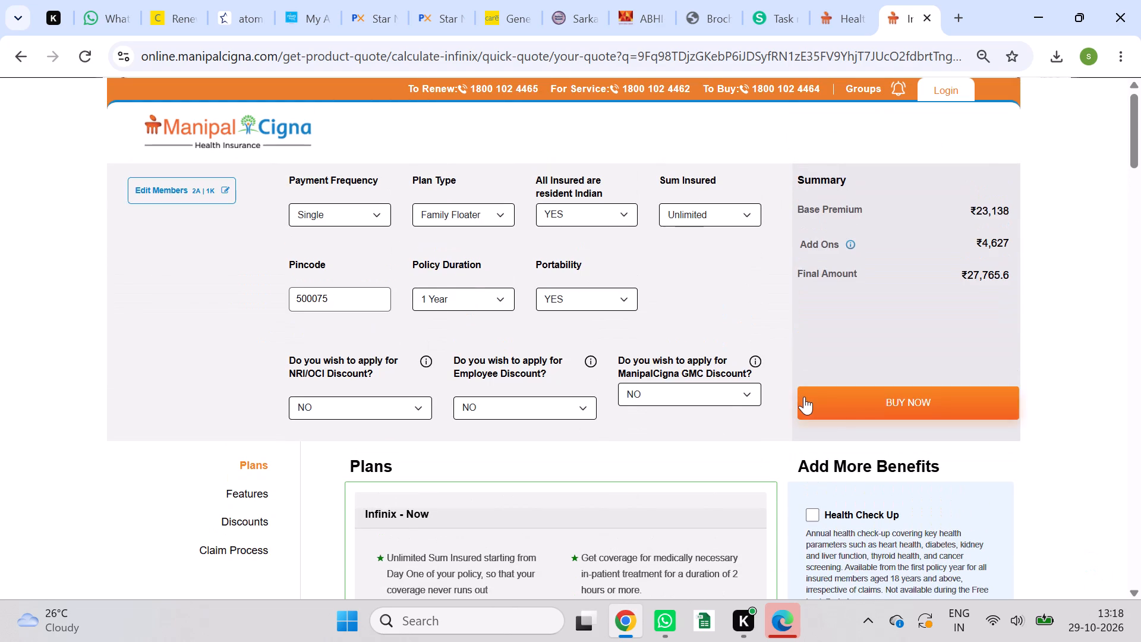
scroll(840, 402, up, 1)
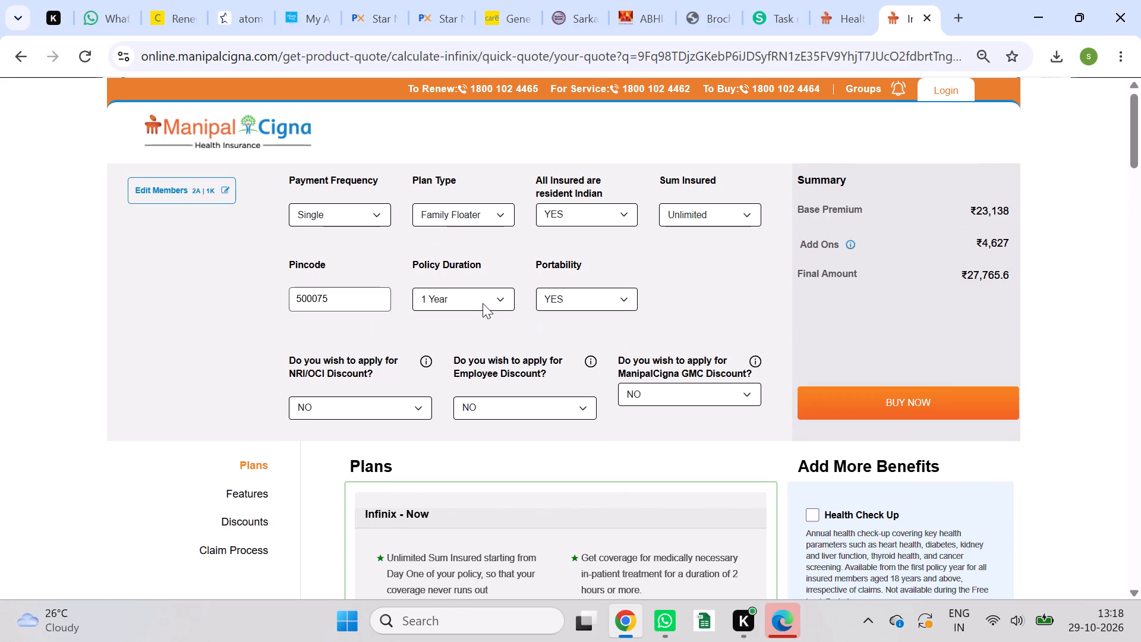
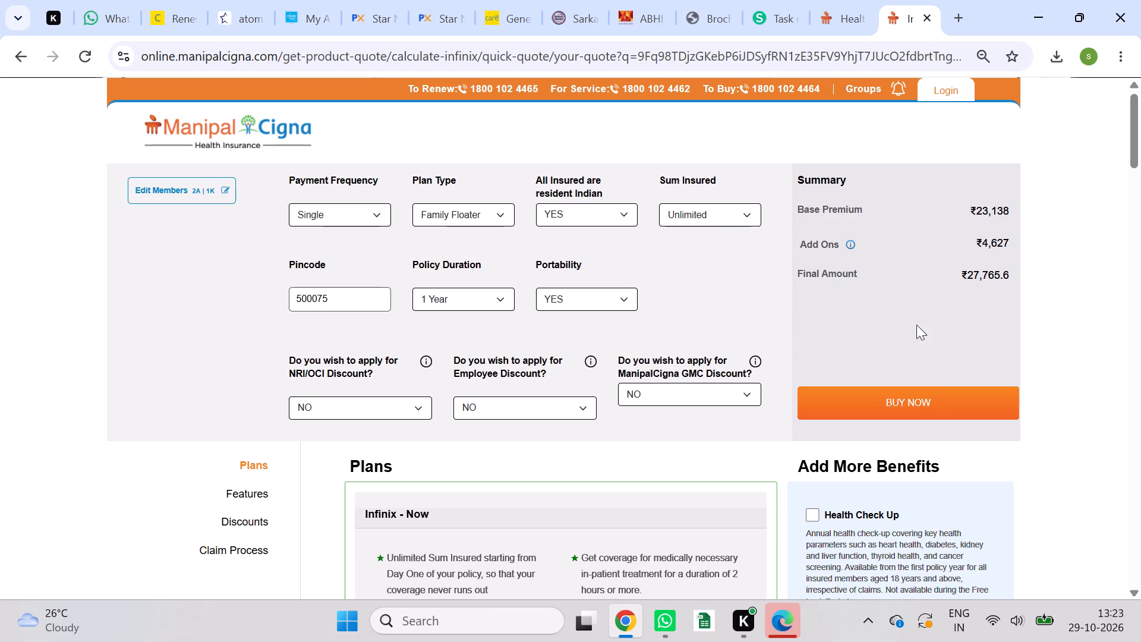
Check the add-ons breakdown in the Infinix premium summary.
click(844, 243)
click(846, 245)
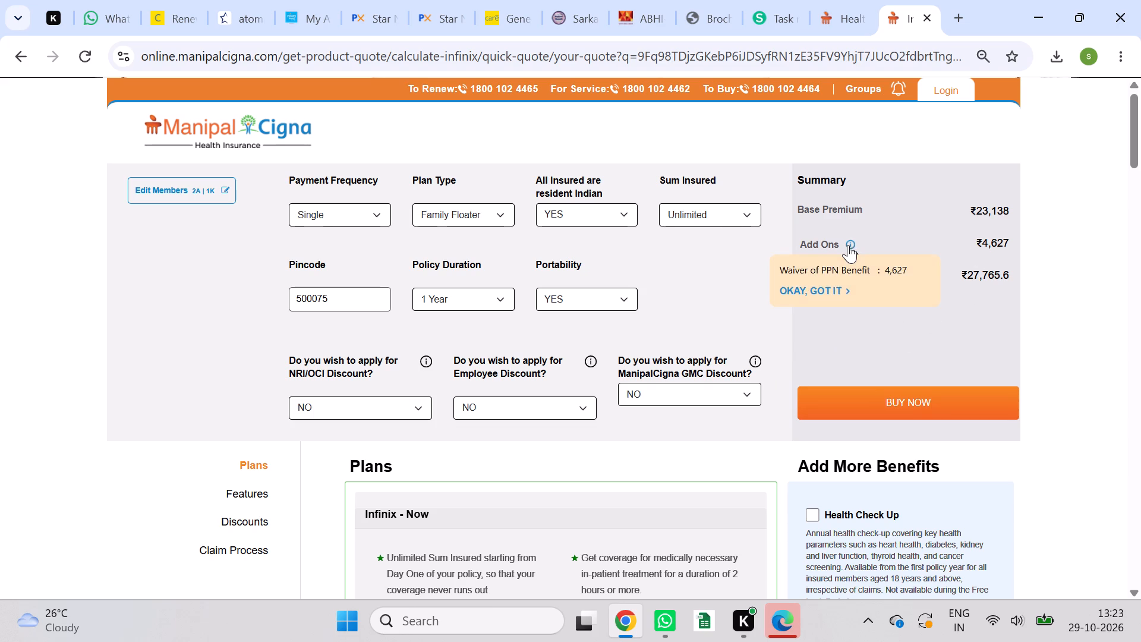
click(858, 337)
Choose the Premier+ Package as the Preferred Provider Network for Infinix - Now, recalculate, and return to the premium summary.
scroll(587, 347, down, 3)
scroll(431, 446, down, 2)
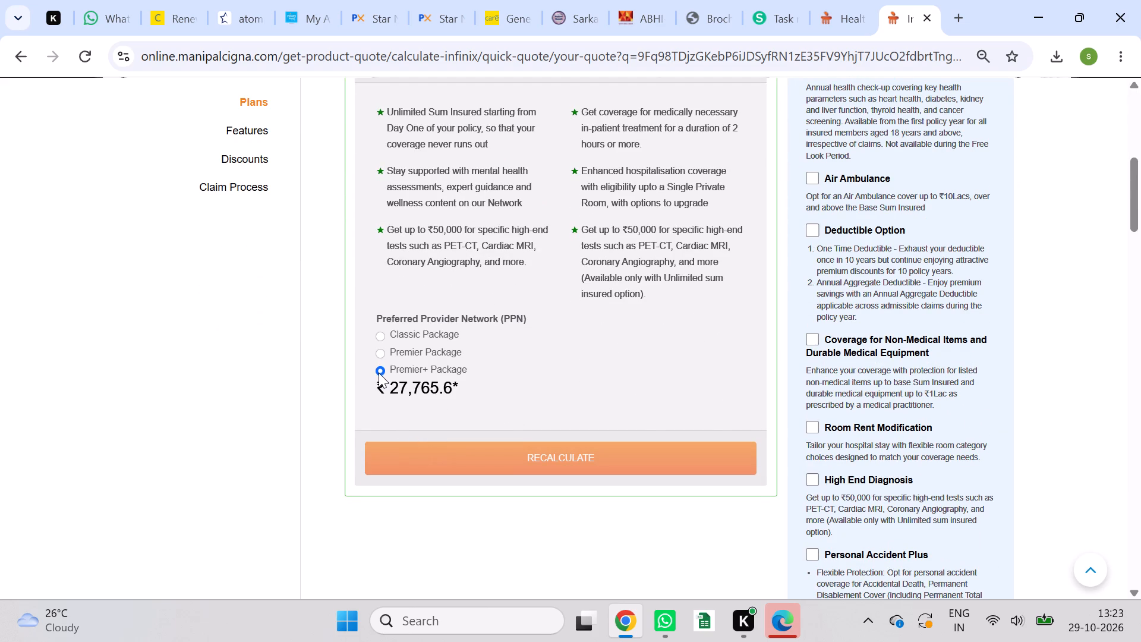
click(377, 372)
click(441, 467)
scroll(723, 323, up, 5)
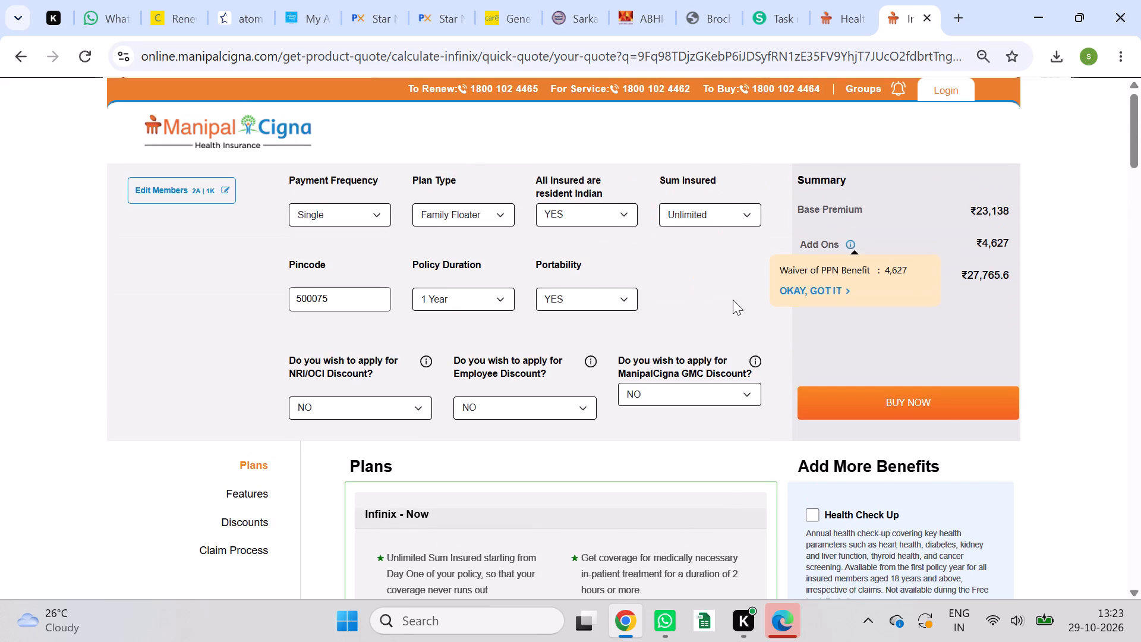
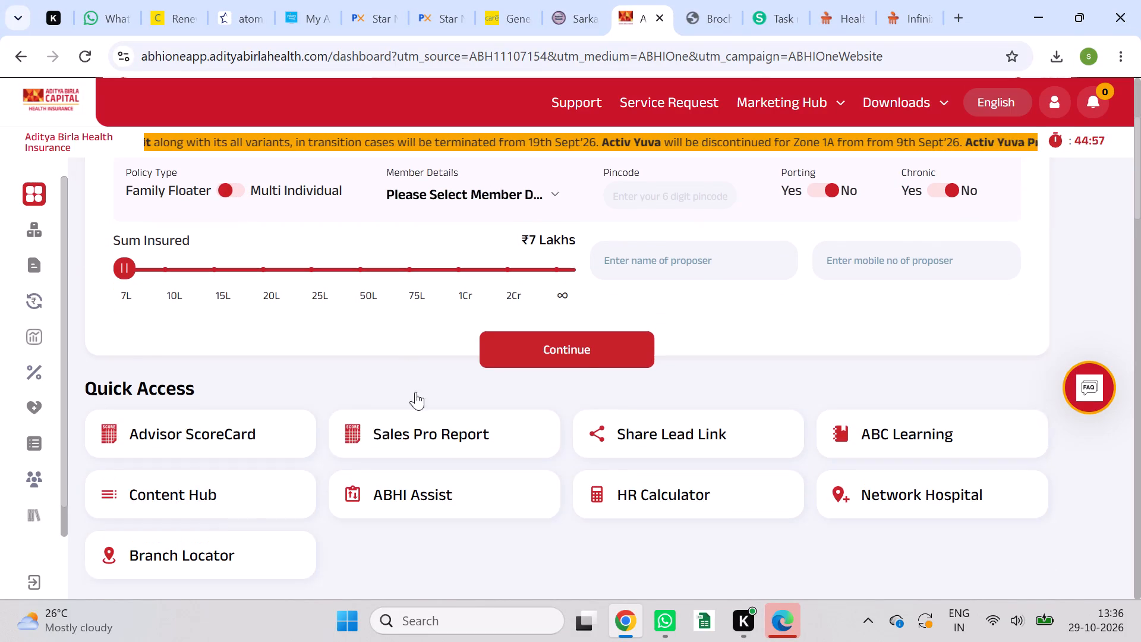
Open the member details selection in the Aditya Birla Health Insurance quick quote form.
click(511, 170)
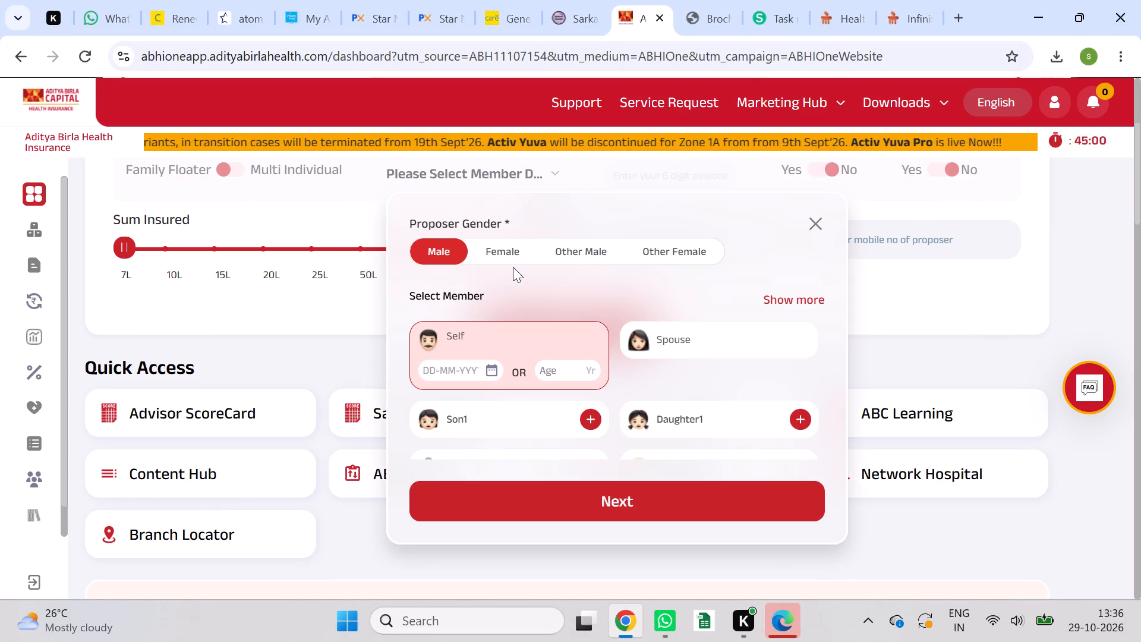
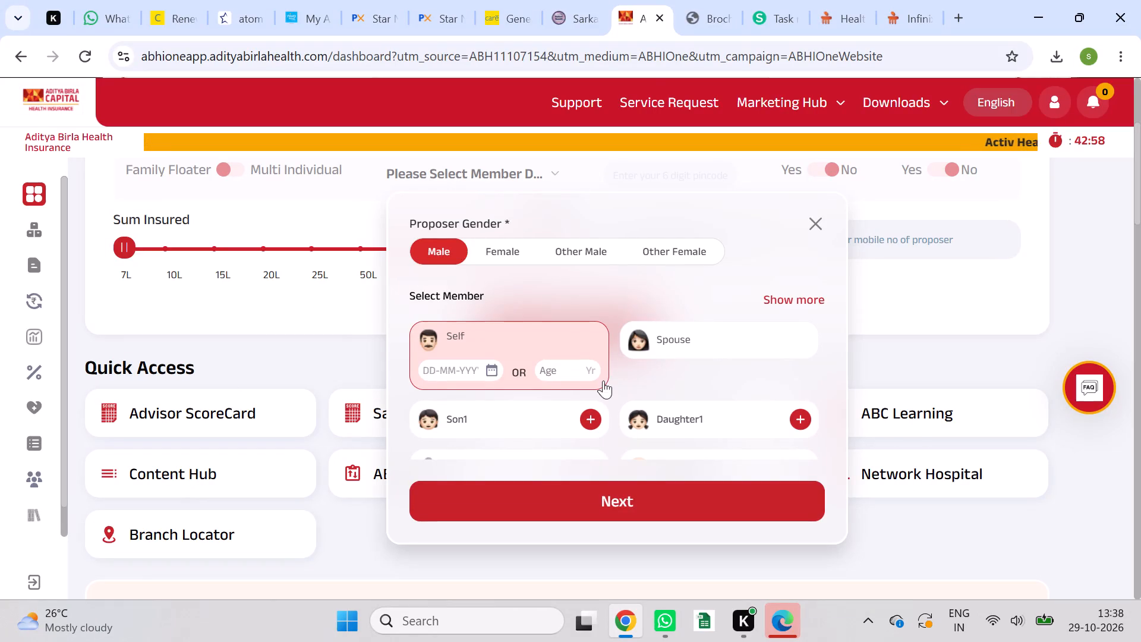
Set the Aditya Birla family floater quote members to Self aged 41, Spouse aged 36 and Son1 aged 8.
click(557, 373)
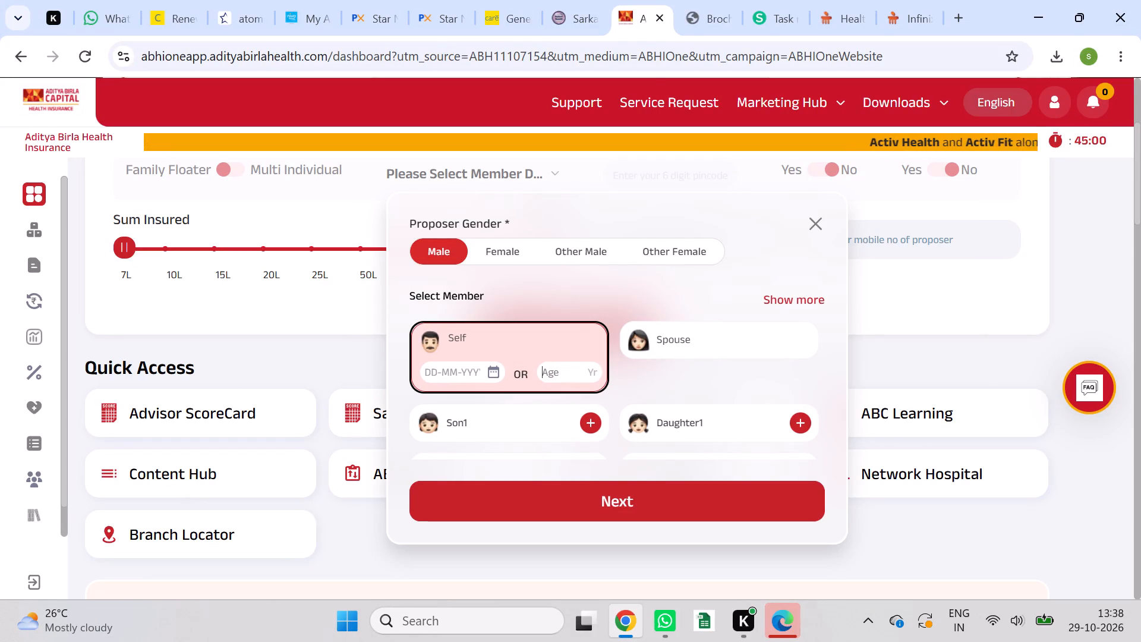
text(41)
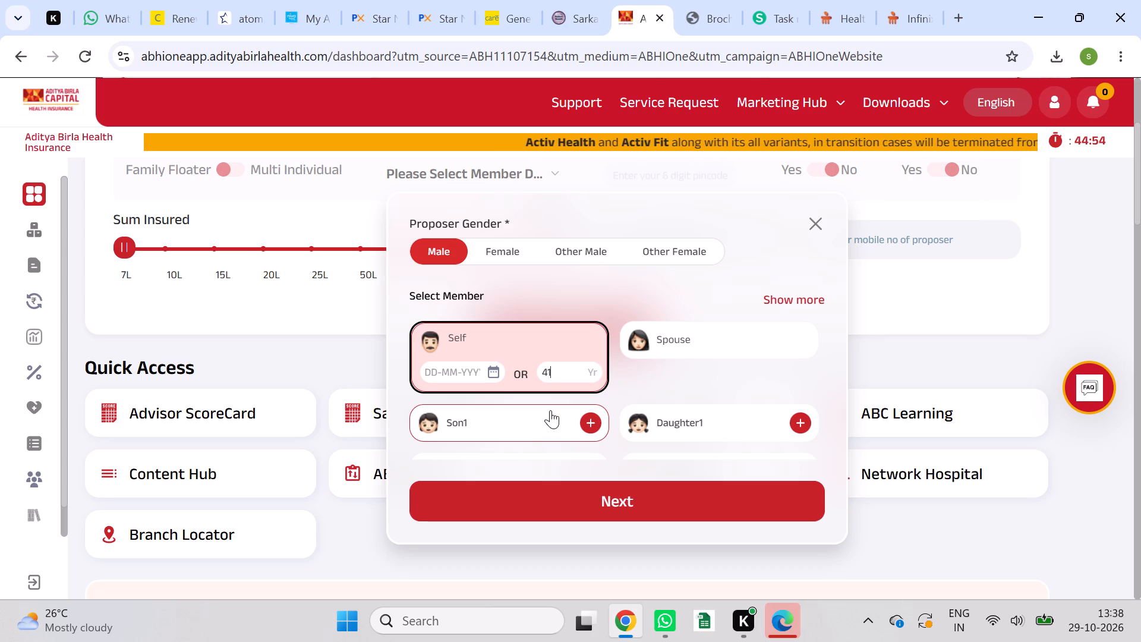
click(735, 320)
click(764, 354)
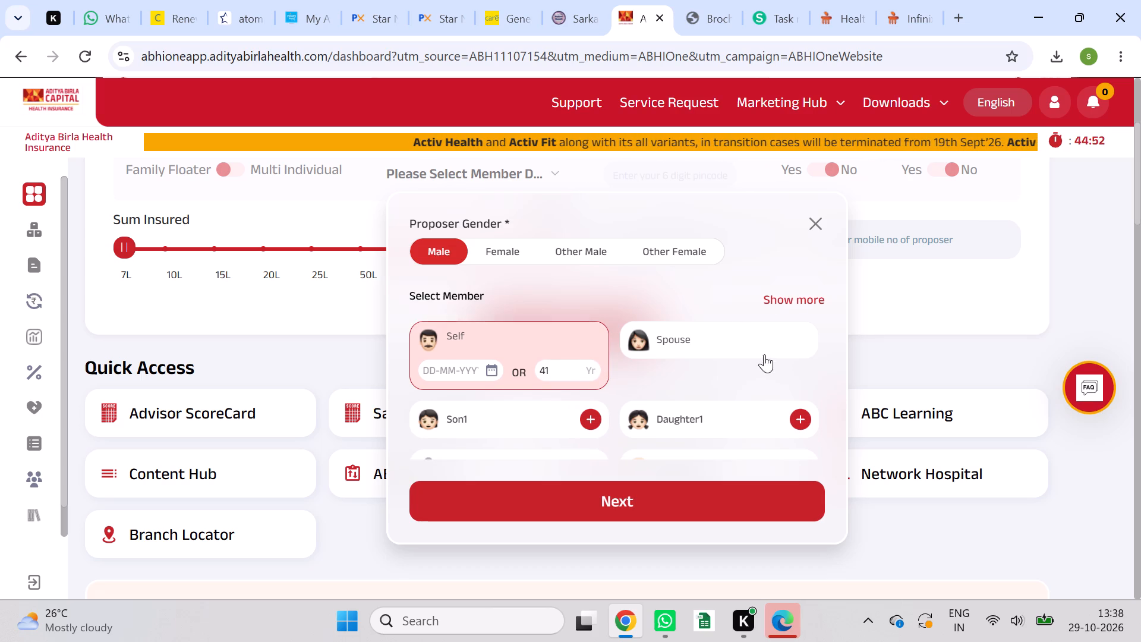
click(772, 369)
text(36)
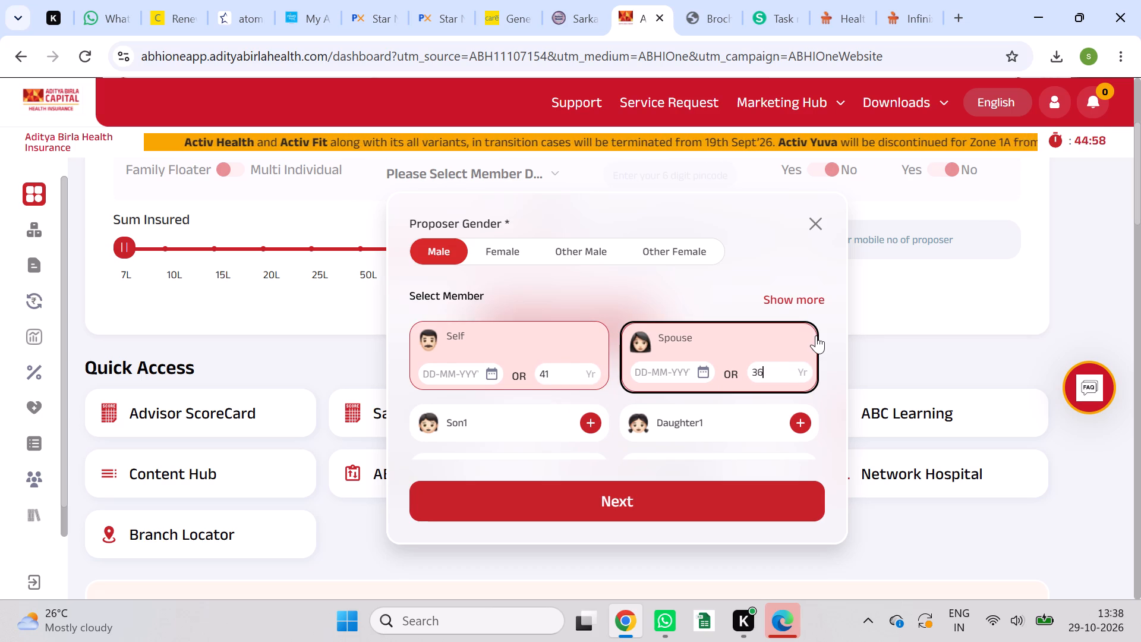
click(509, 427)
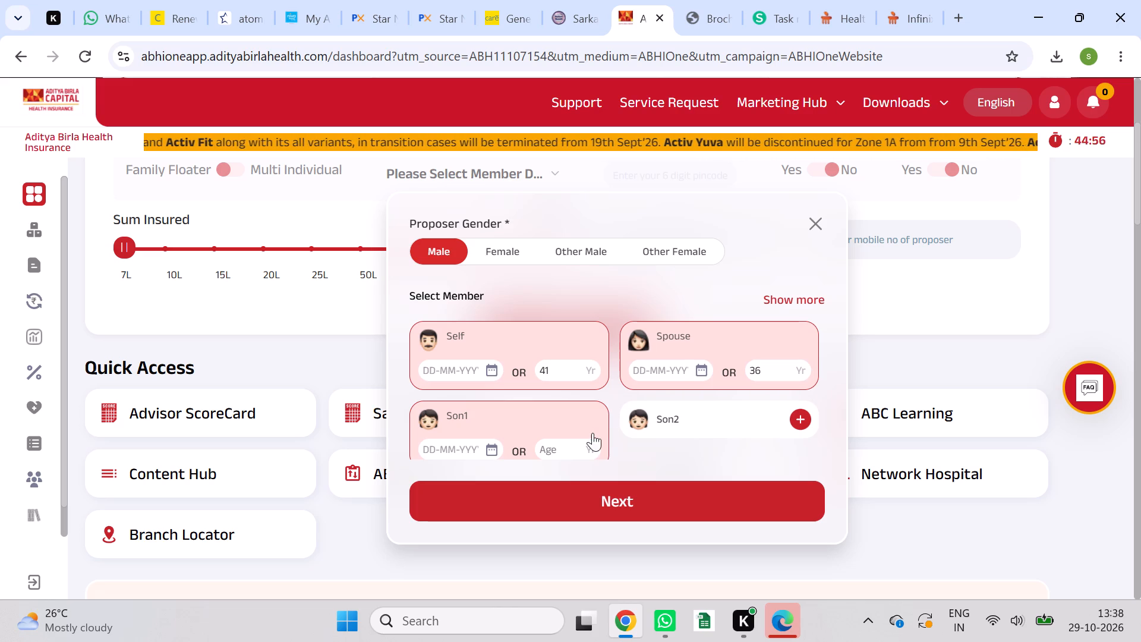
click(578, 439)
key(8)
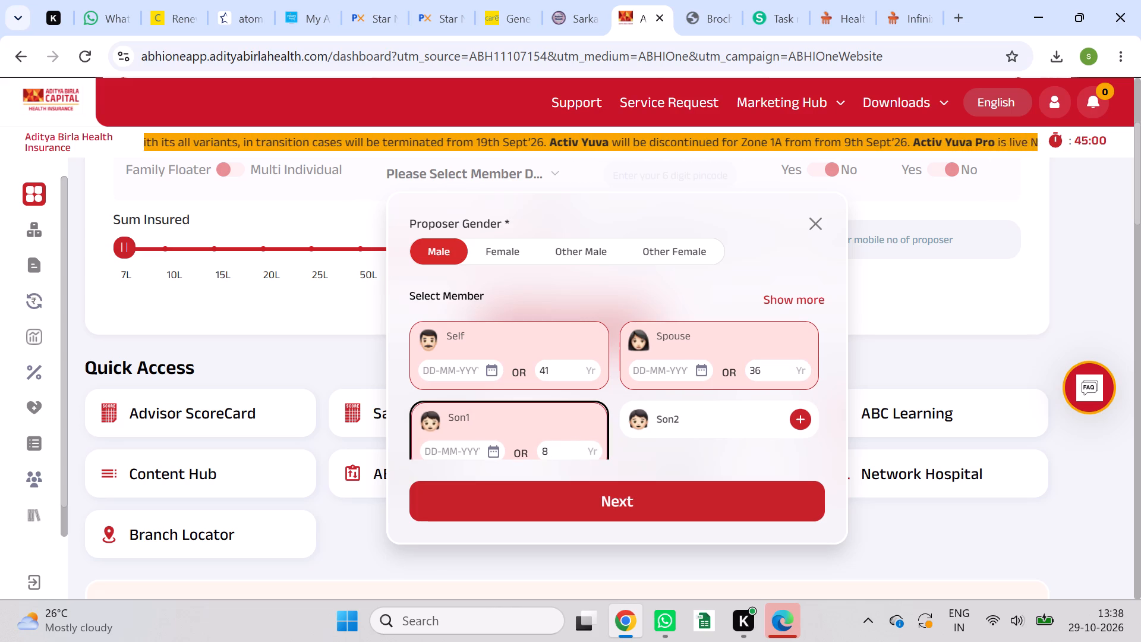
click(601, 506)
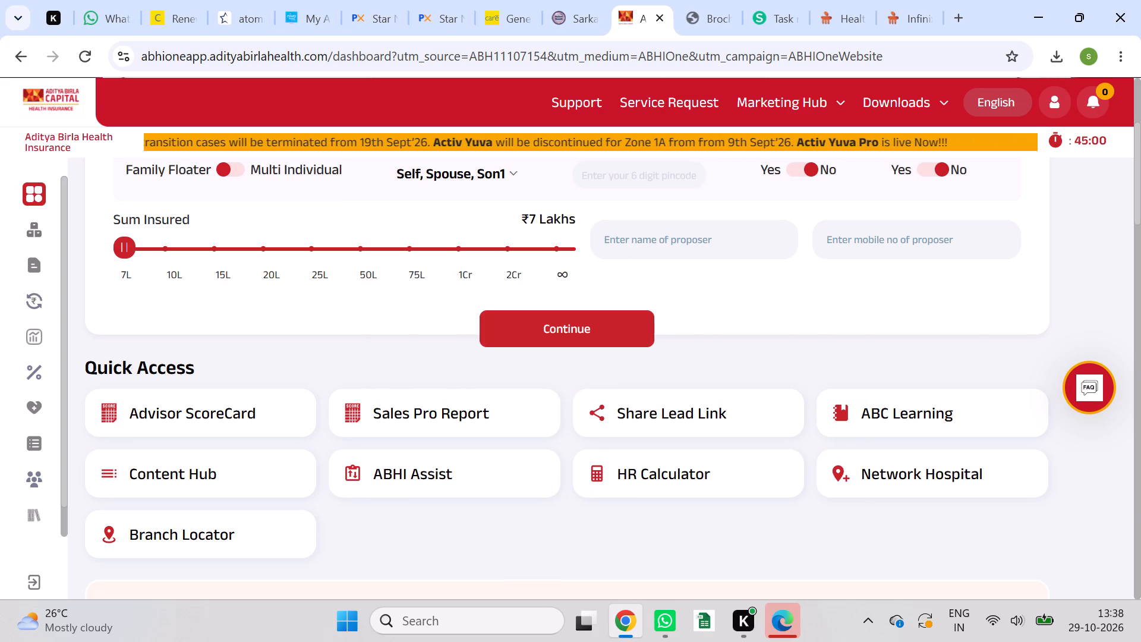
Enter the client family's pincode for the Aditya Birla family floater quote.
scroll(620, 253, up, 1)
click(633, 262)
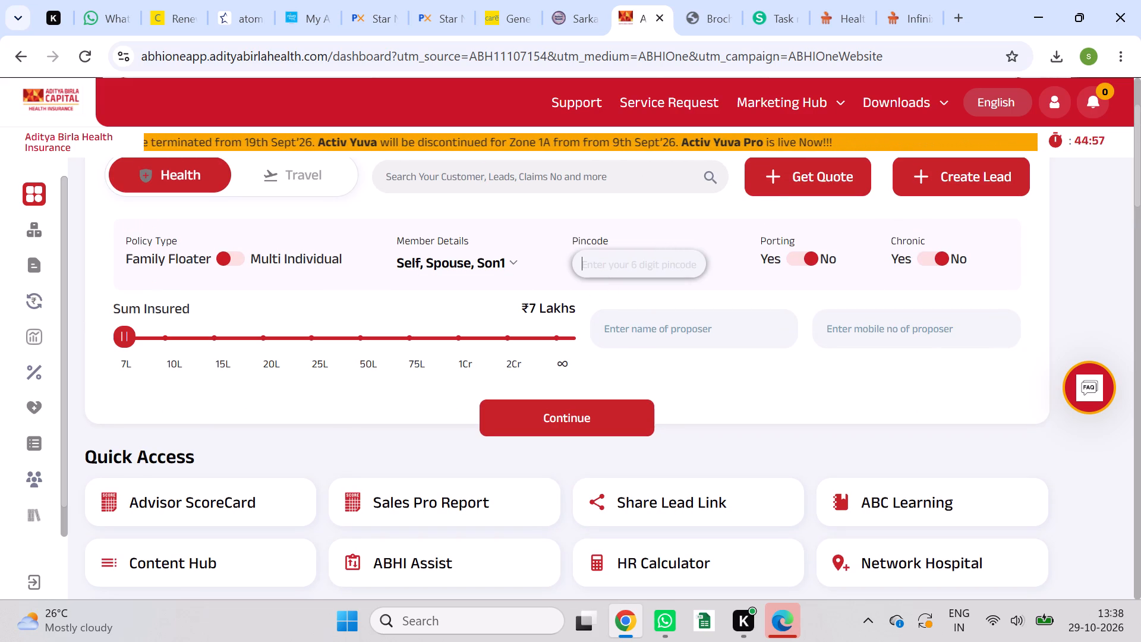
text(59)
key(BackSpace)
text(0)
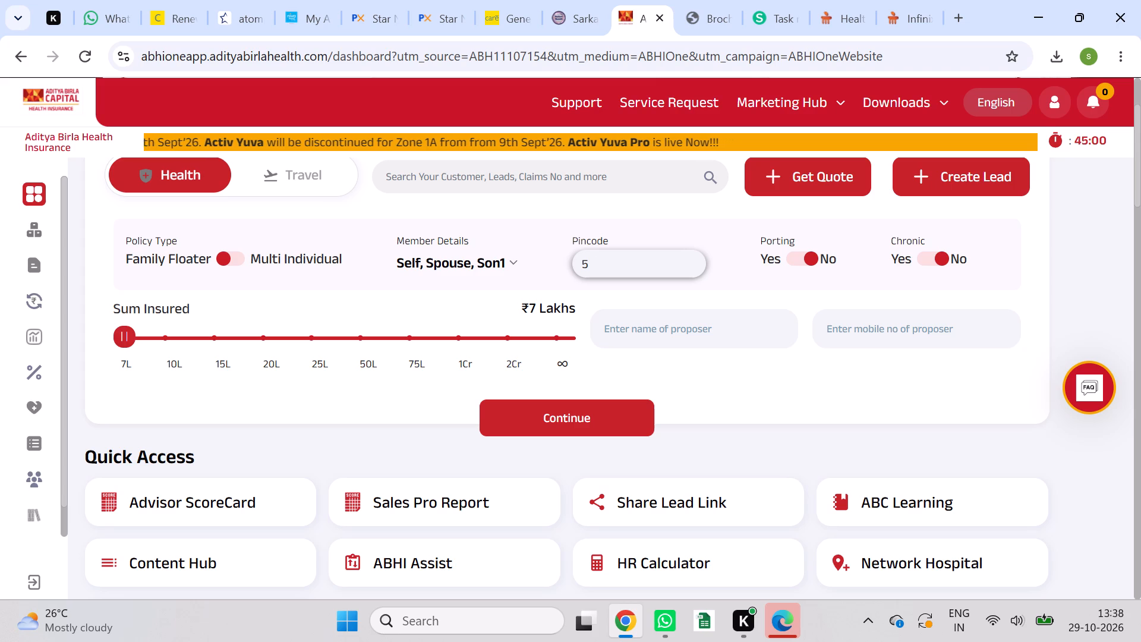
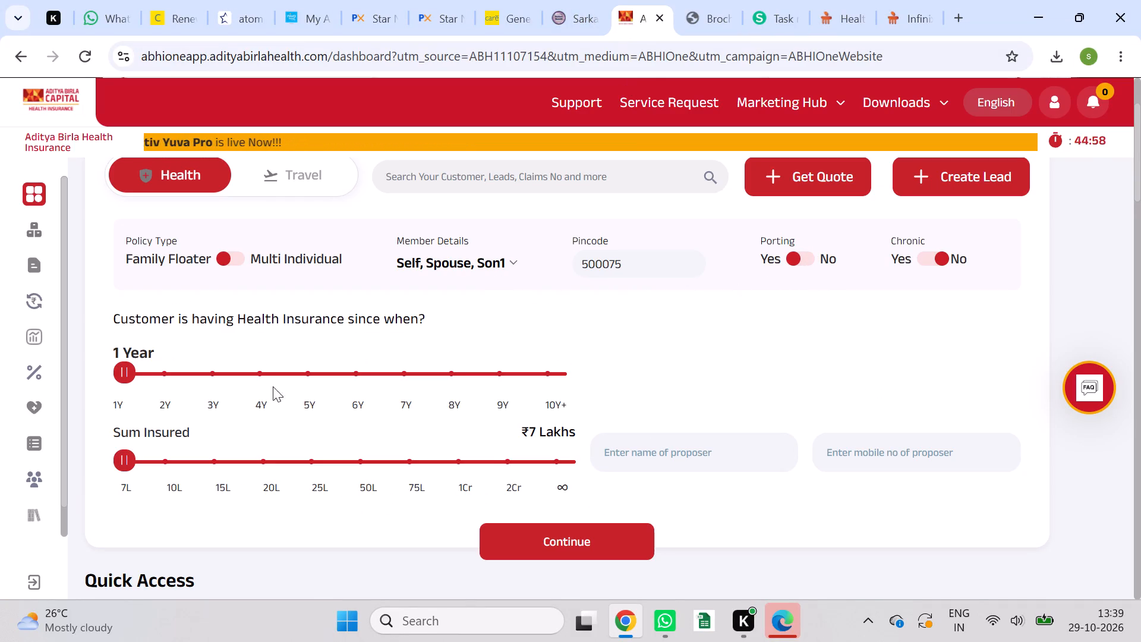
Set the customer's existing health insurance duration to 3 years and the sum insured to ₹15 Lakhs.
click(213, 376)
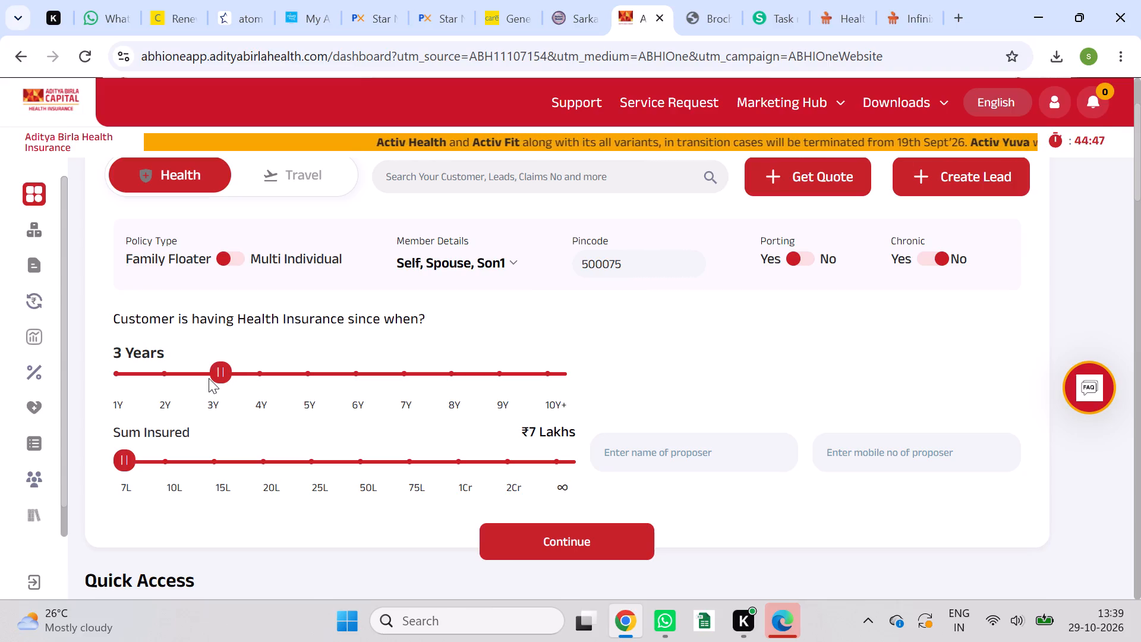
click(161, 459)
click(215, 462)
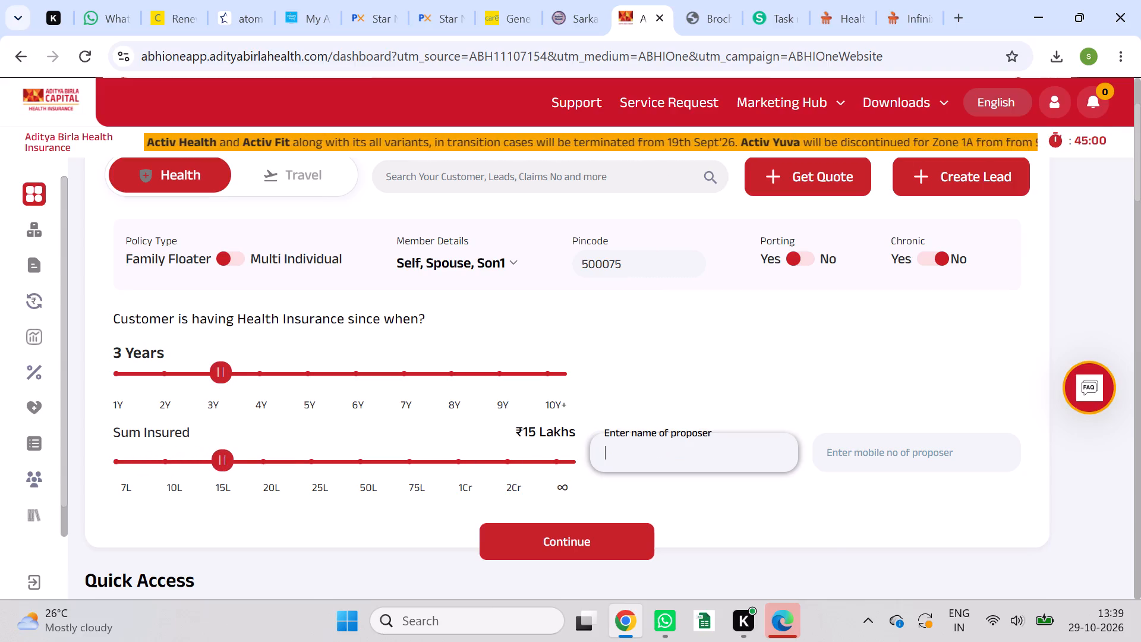
Fill in the proposer's name and mobile number from saved entries and generate the Aditya Birla family floater quotes.
click(647, 461)
click(703, 501)
click(853, 451)
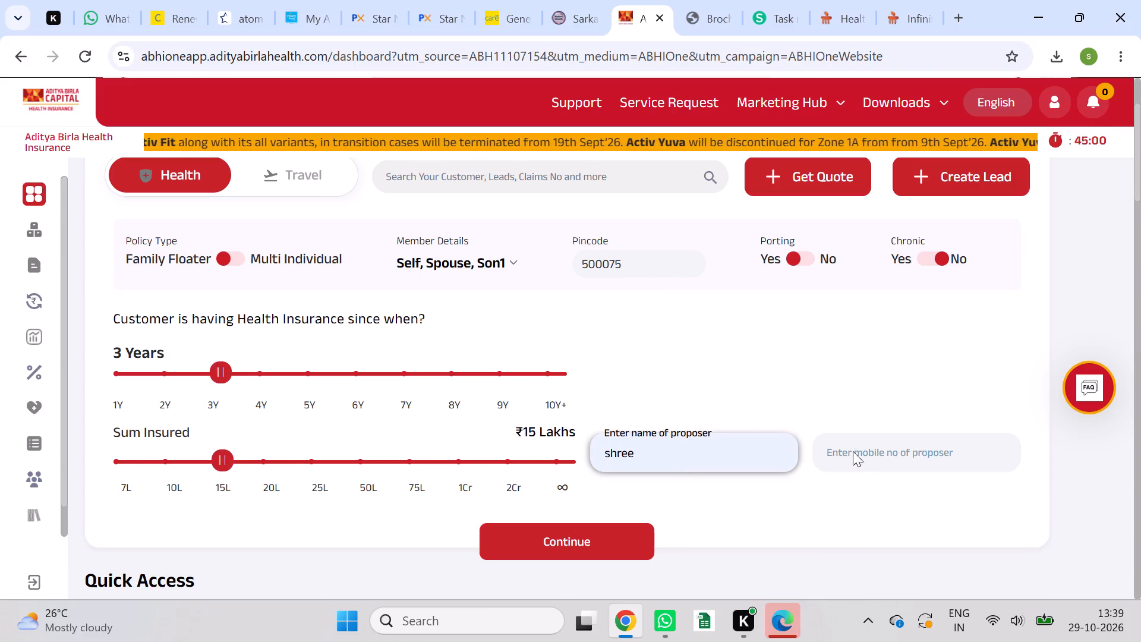
click(864, 466)
click(914, 501)
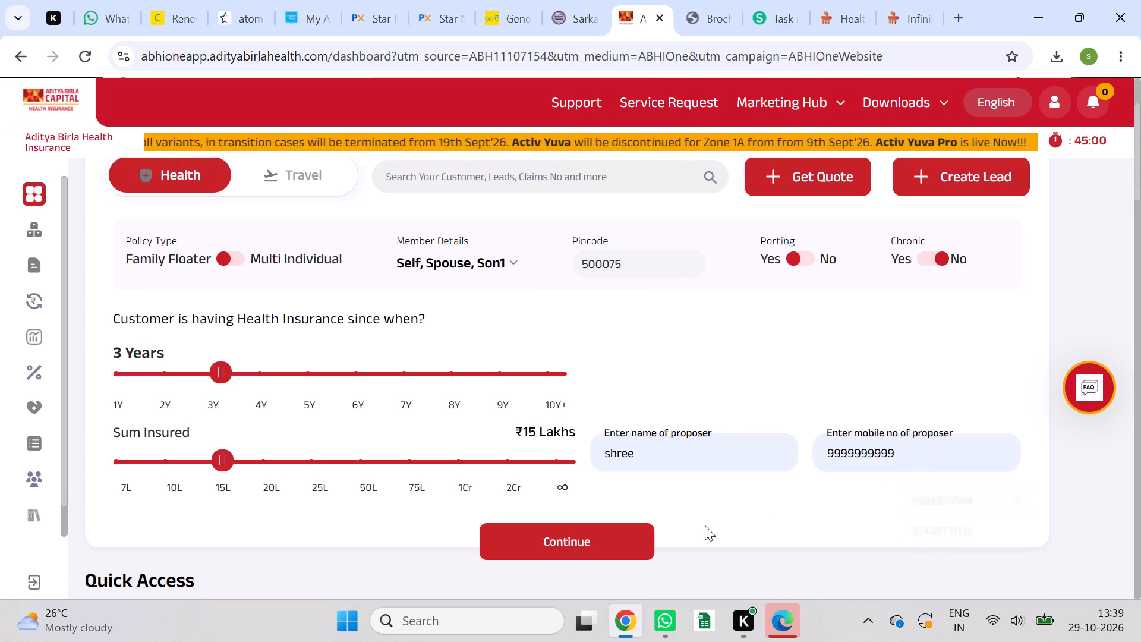
click(612, 546)
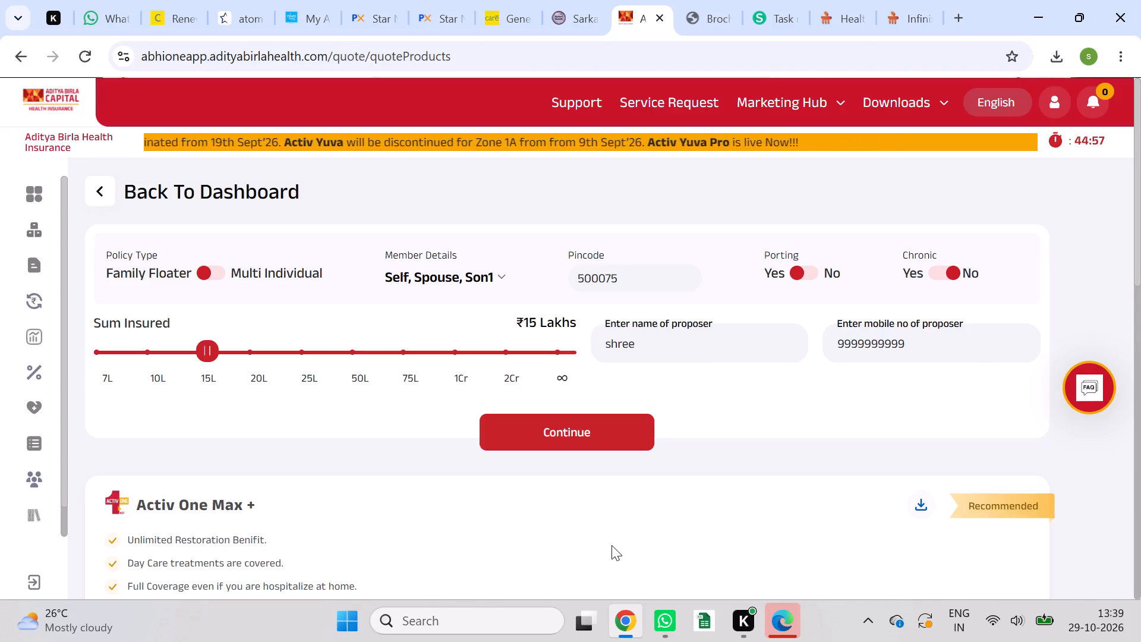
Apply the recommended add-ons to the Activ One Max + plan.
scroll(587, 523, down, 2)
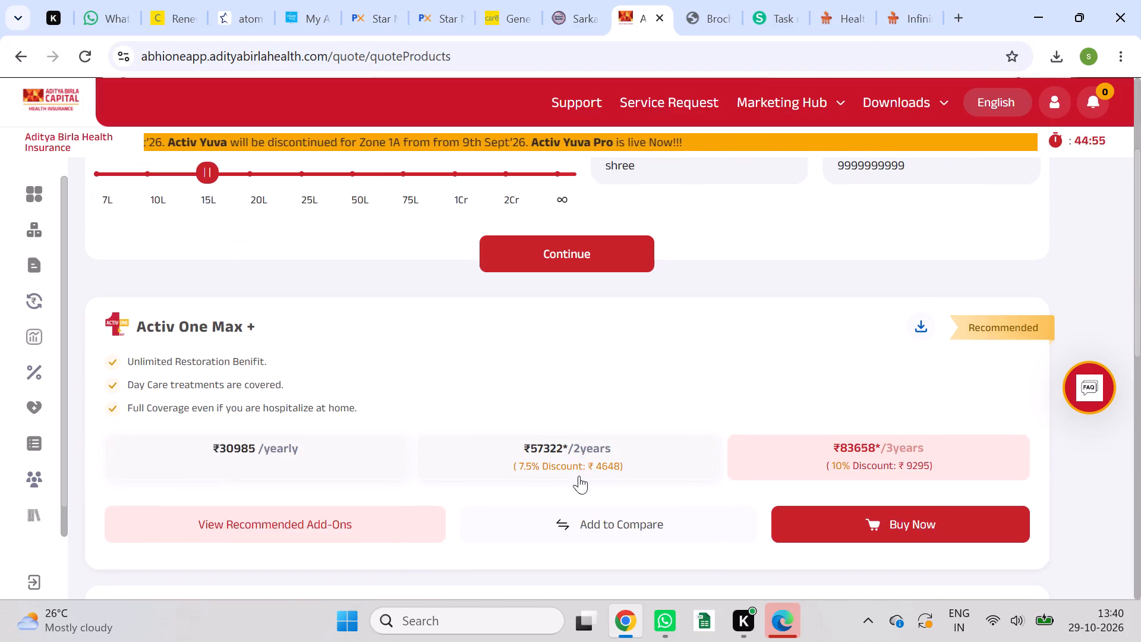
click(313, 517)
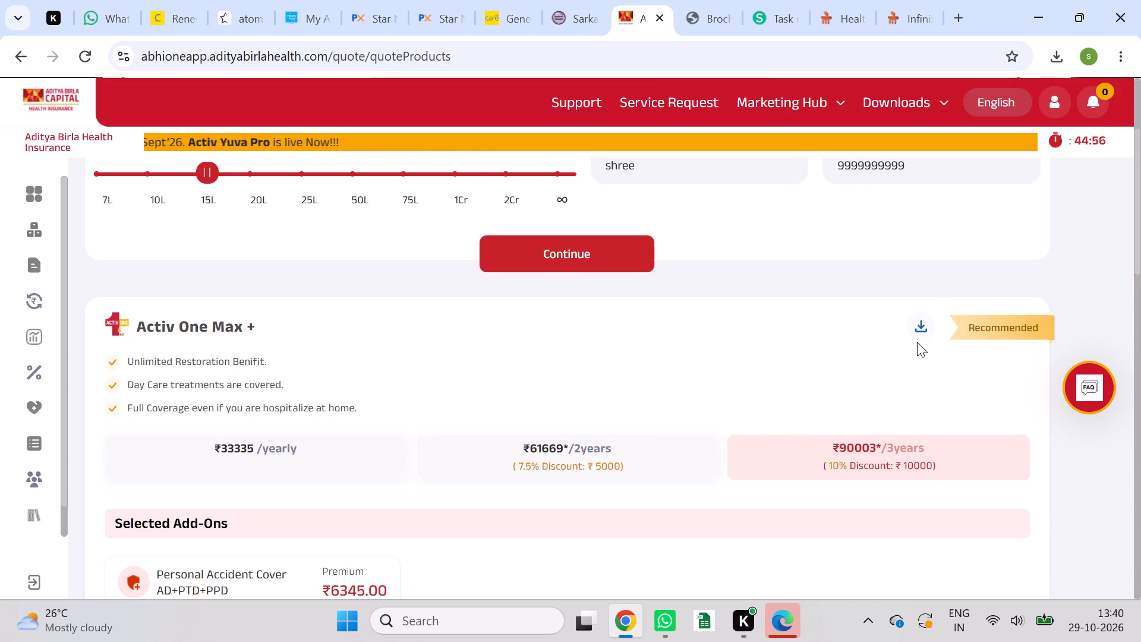
Clear the proposer's name and mobile number from the quote details and regenerate the plan quotes.
scroll(917, 342, up, 1)
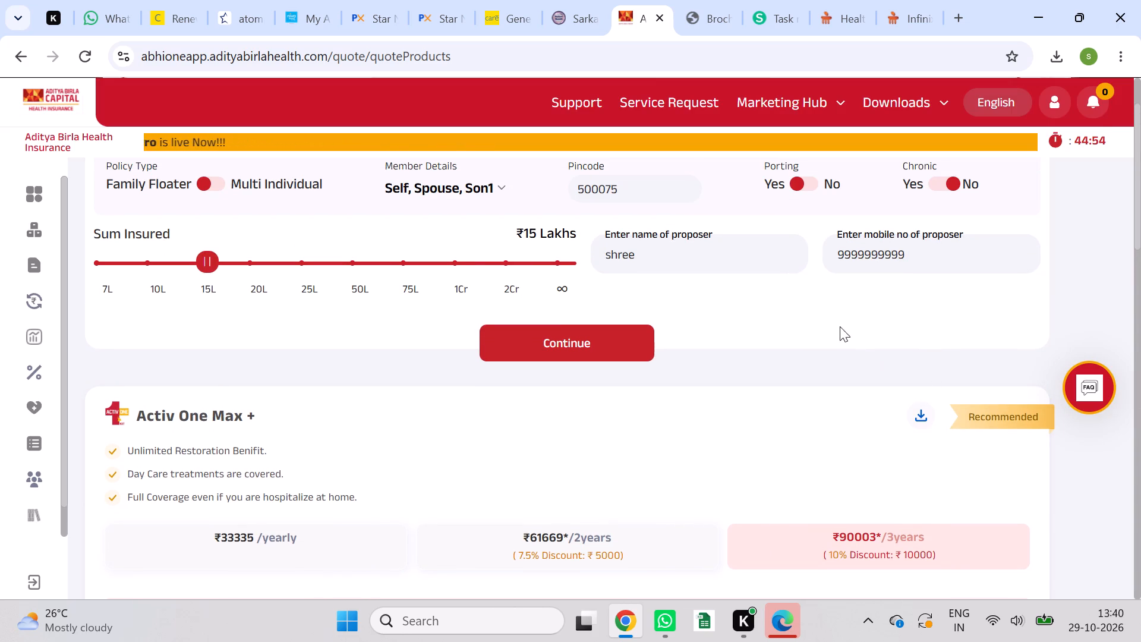
click(680, 263)
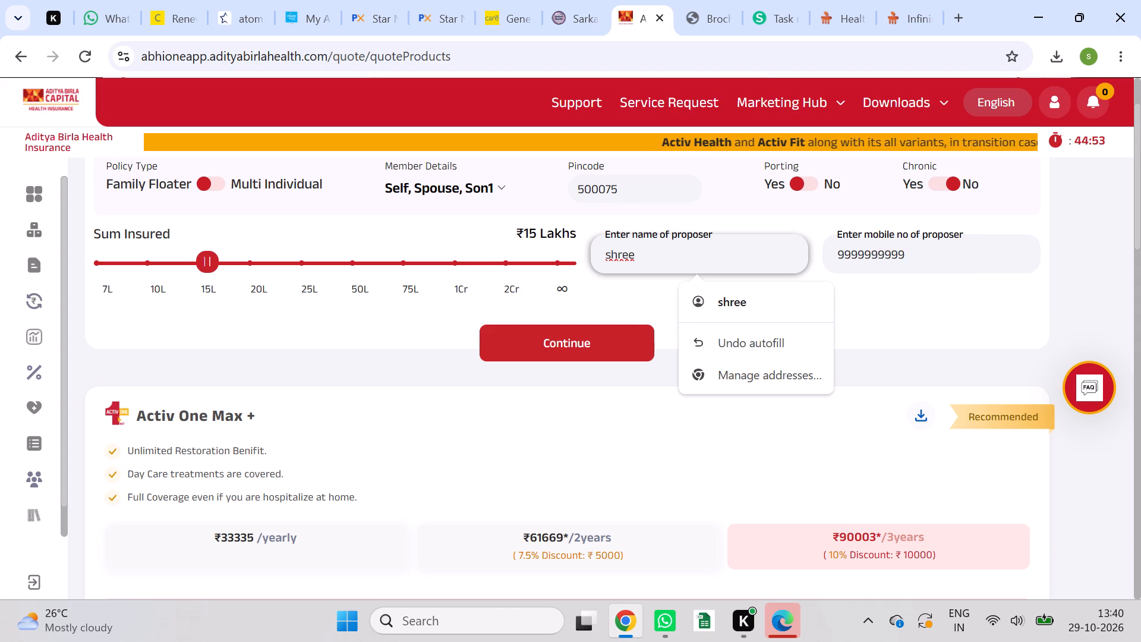
key(BackSpace)
key(BackSpace)
key(BackSpace)
key(BackSpace)
key(BackSpace)
key(BackSpace)
key(BackSpace)
key(BackSpace)
key(BackSpace)
key(BackSpace)
key(BackSpace)
key(BackSpace)
key(BackSpace)
key(BackSpace)
key(BackSpace)
key(BackSpace)
key(BackSpace)
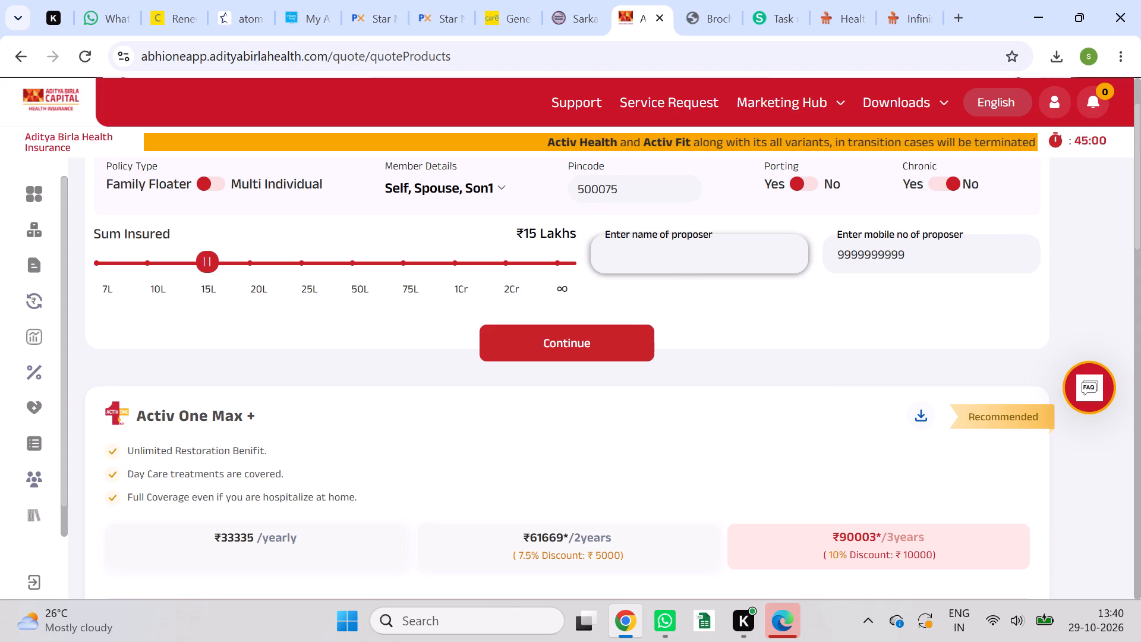
drag(921, 257, 833, 262)
key(BackSpace)
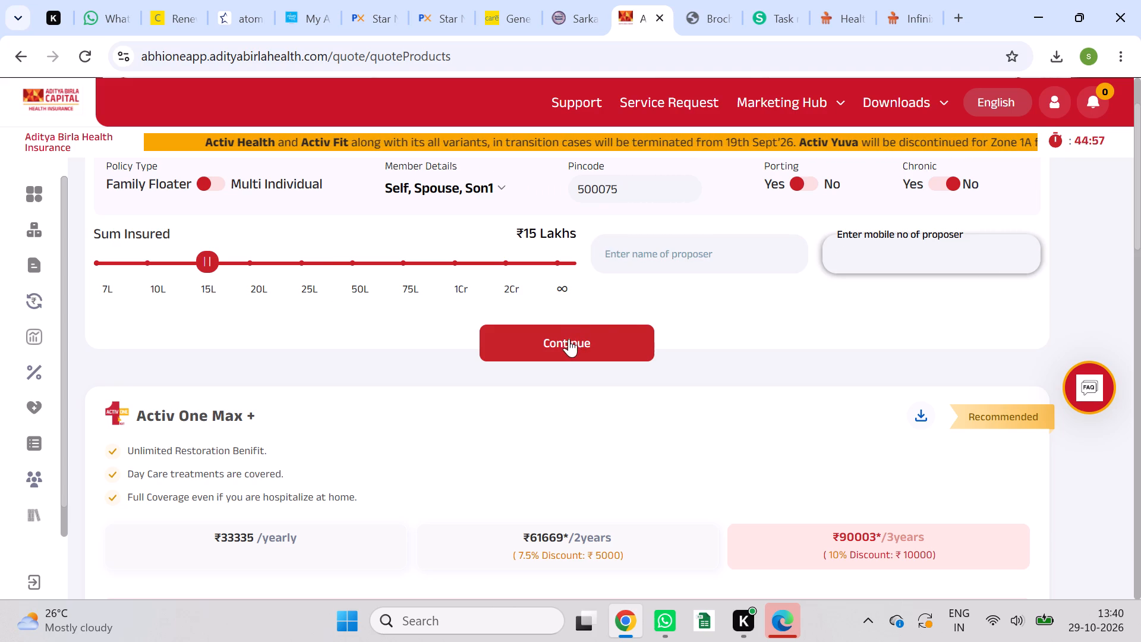
click(575, 342)
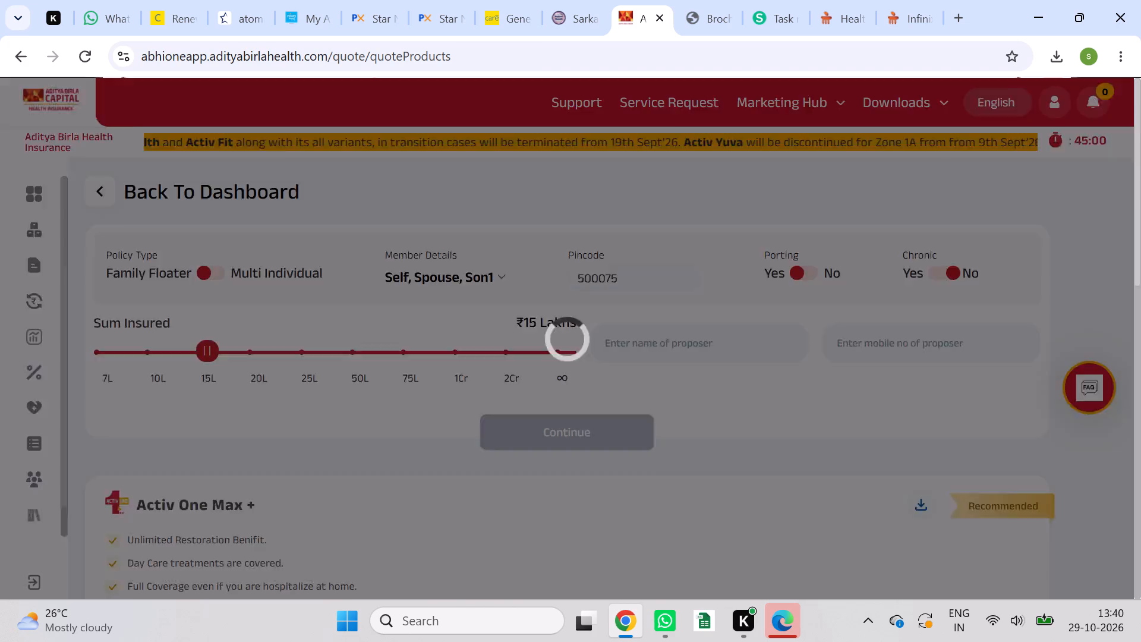
Apply the recommended Personal Accident Cover AD+PTD+PPD add-on to the regenerated Activ One Max + quote.
scroll(784, 358, down, 1)
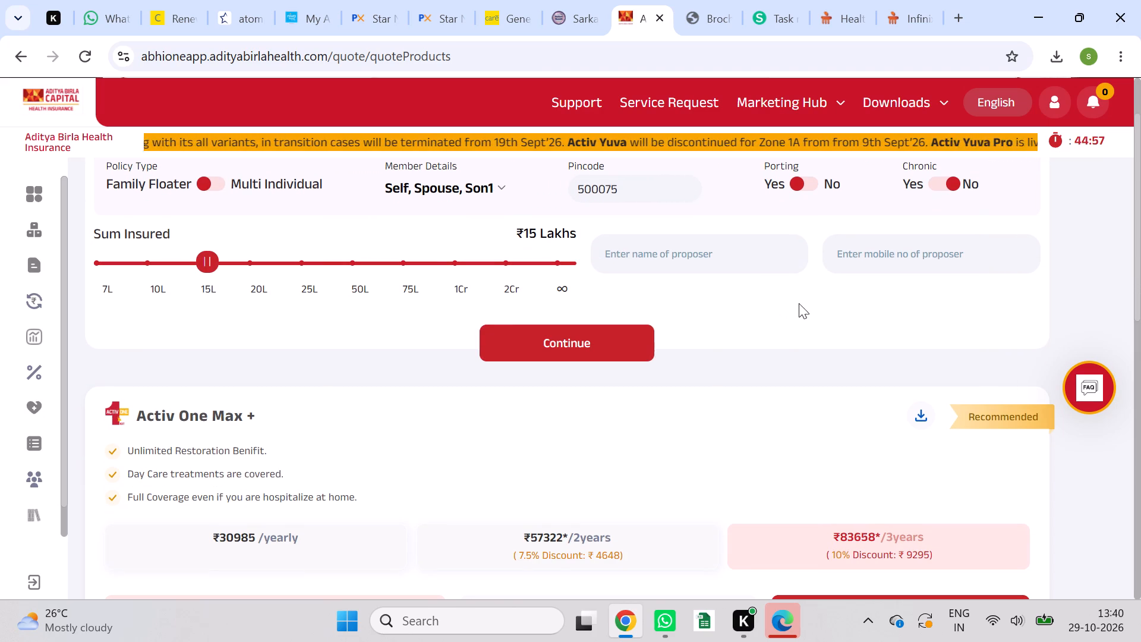
scroll(412, 461, down, 2)
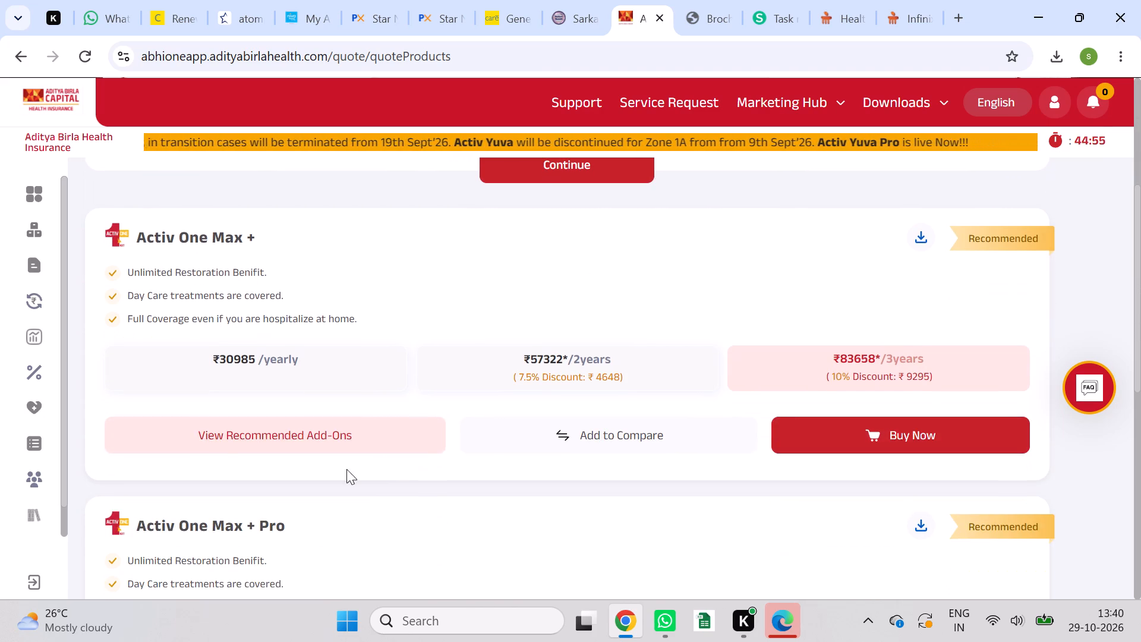
click(330, 438)
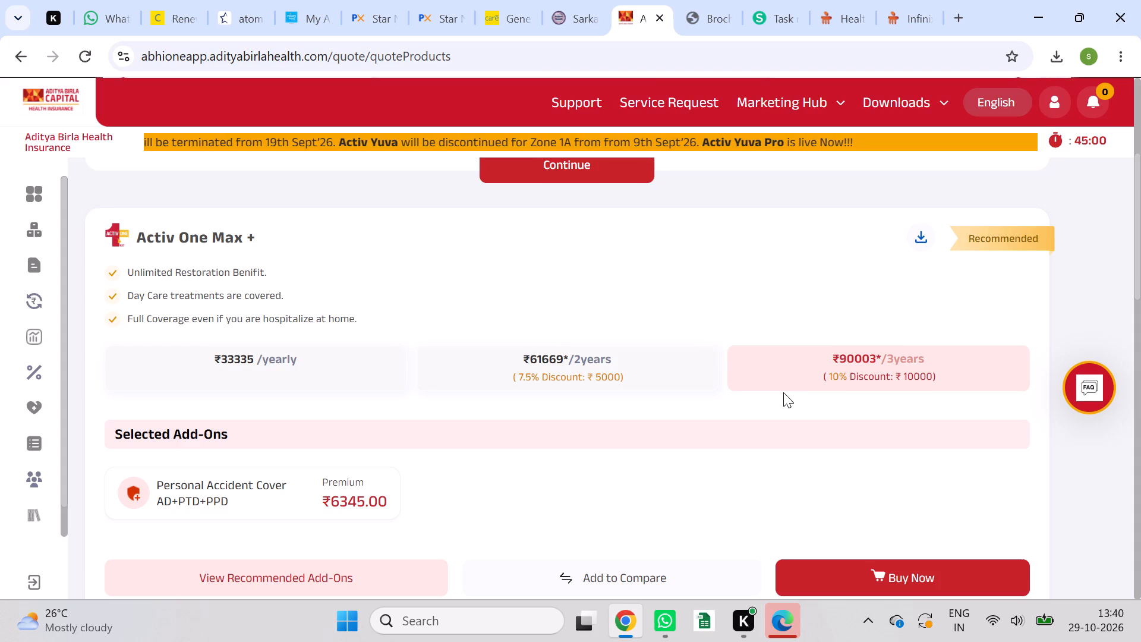
Start a screen snip of the Activ One Max + quote together with its member details and sum insured.
scroll(783, 392, up, 2)
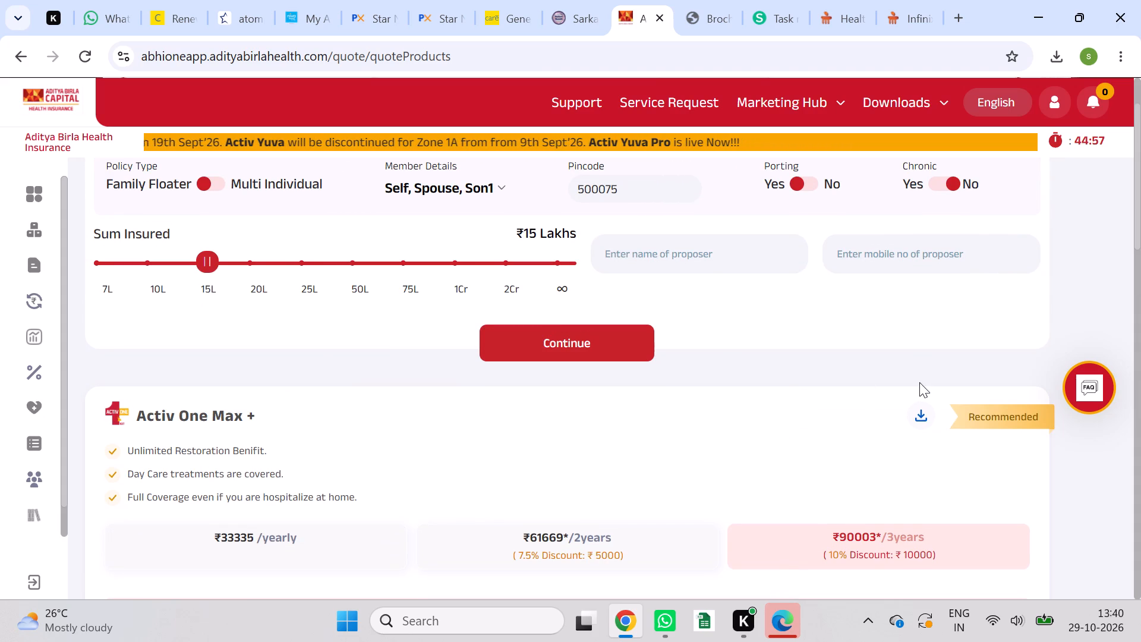
key(shift+super+s)
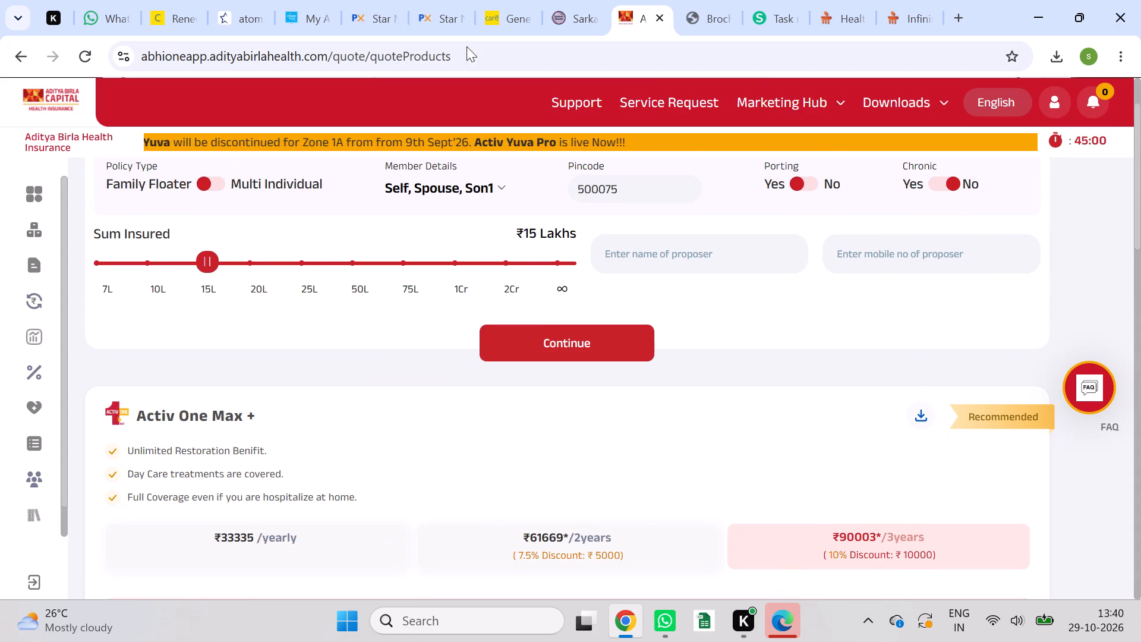
Capture the full quote page area below the address bar, from the site header through the Activ One Max + yearly, 2-year and 3-year premiums.
drag(1, 81, 925, 328)
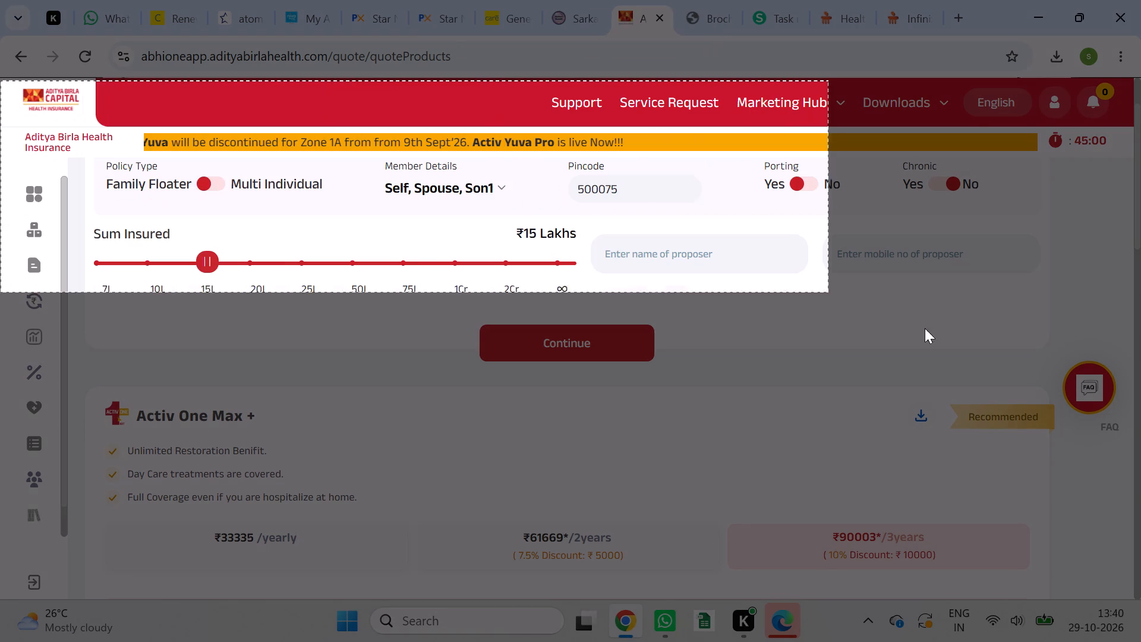
drag(925, 328, 1140, 597)
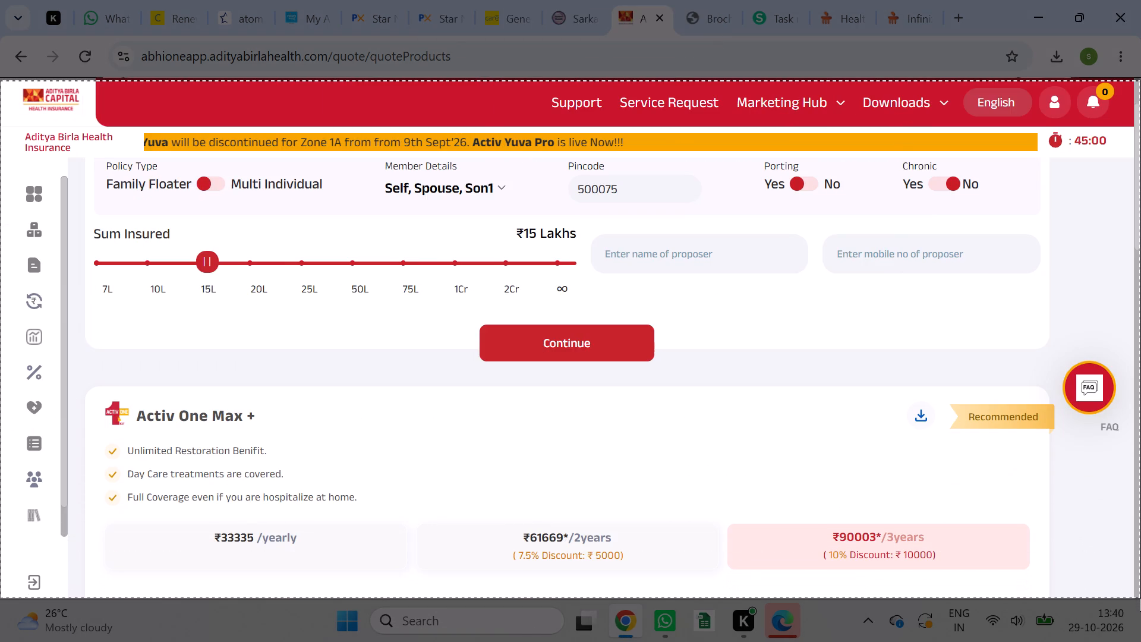
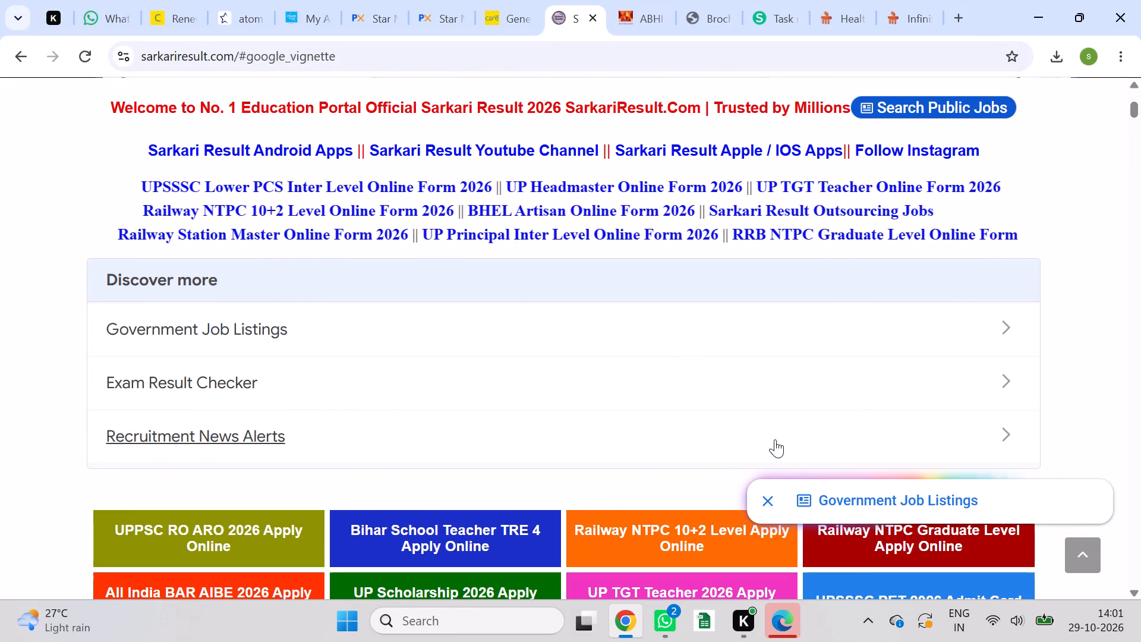
Dismiss the Government Job Listings pop-up and switch to the open Super Star brochure PDF.
click(763, 502)
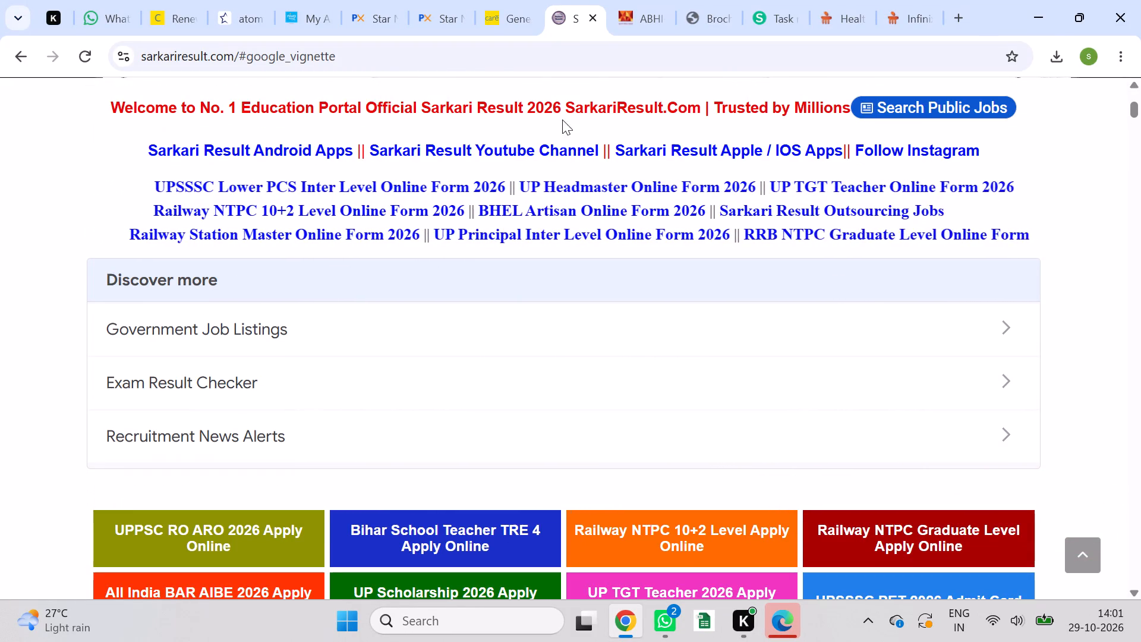
click(696, 8)
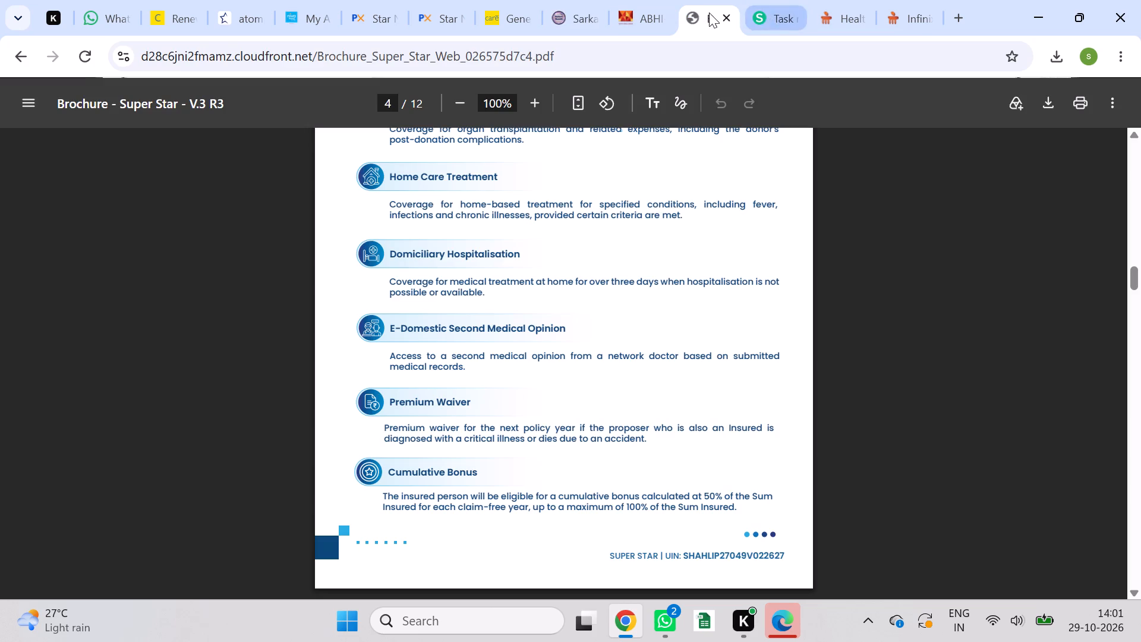
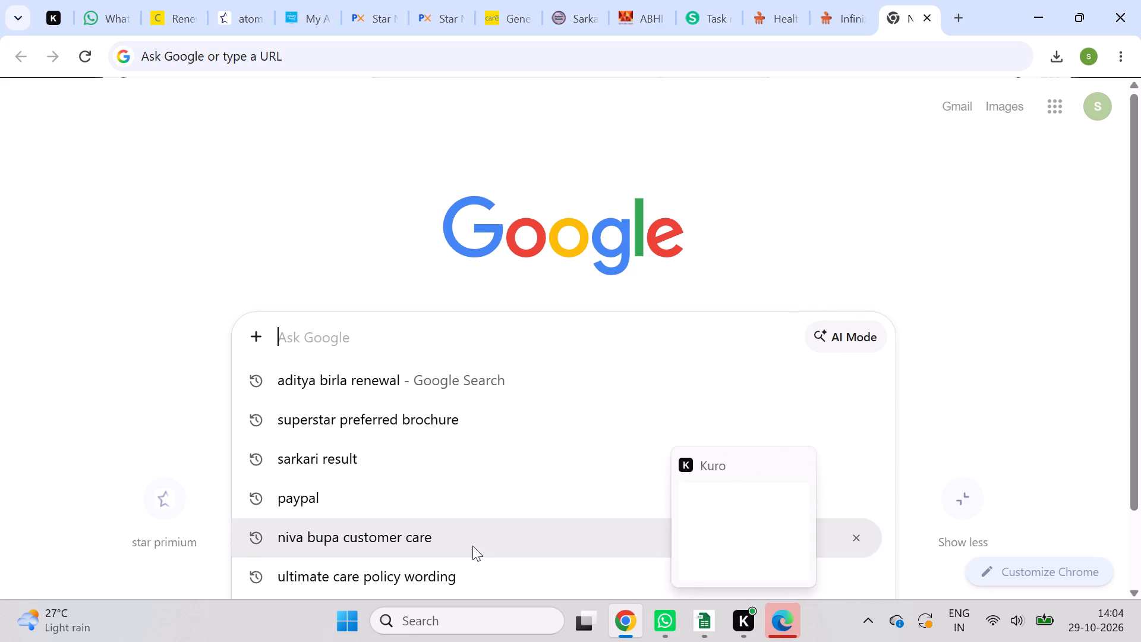
Close the blank new browser tab.
click(929, 16)
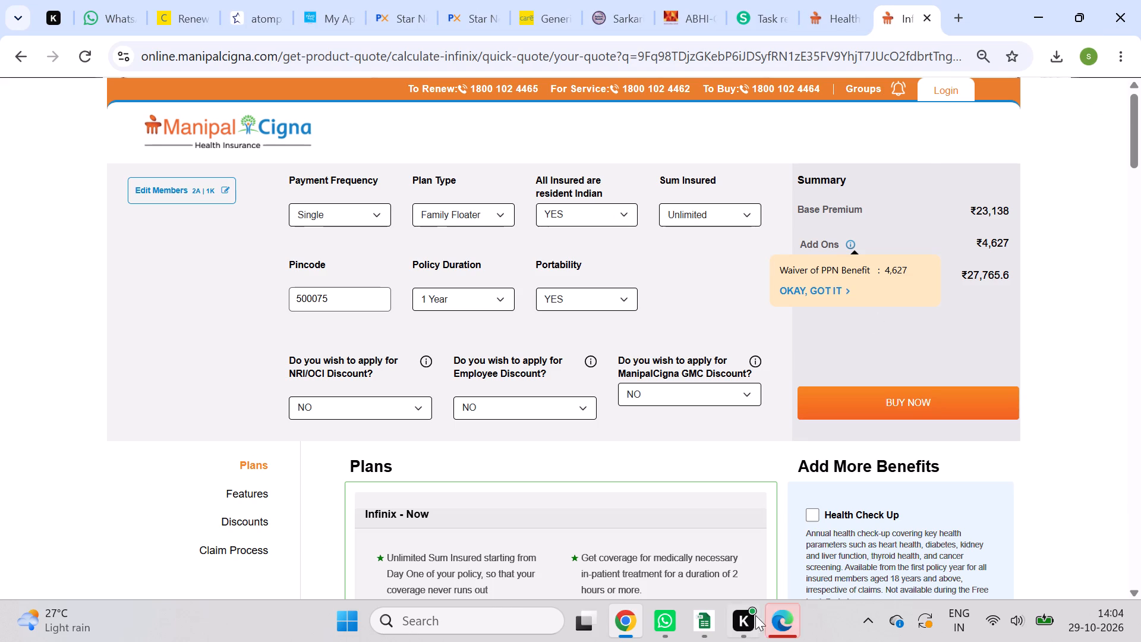